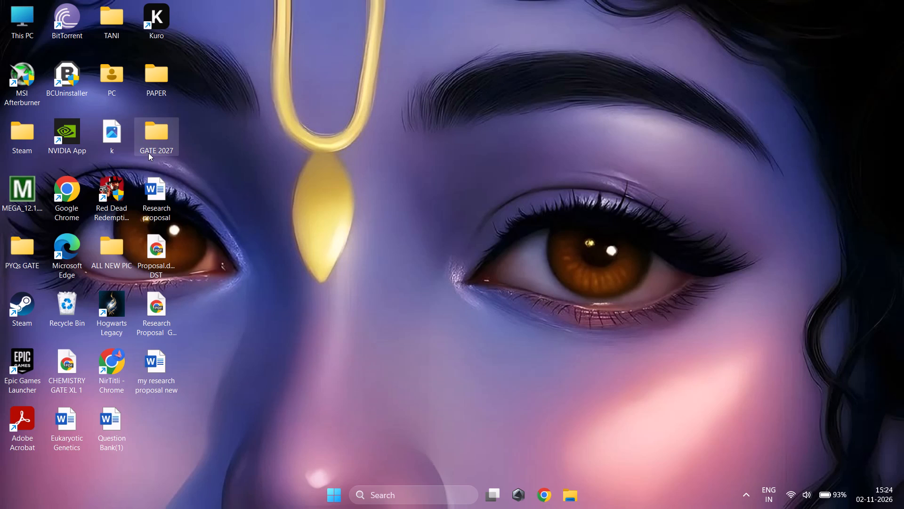
Look through the GATE 2027 and PAPER desktop folders, closing each one after checking its files.
{"action": "double_click", "coordinate": [157, 130]}
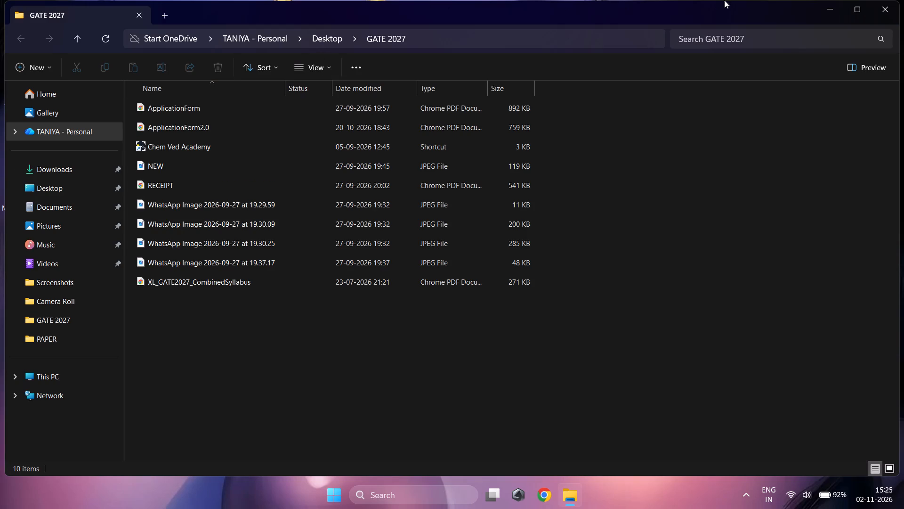
{"action": "left_click", "coordinate": [891, 13]}
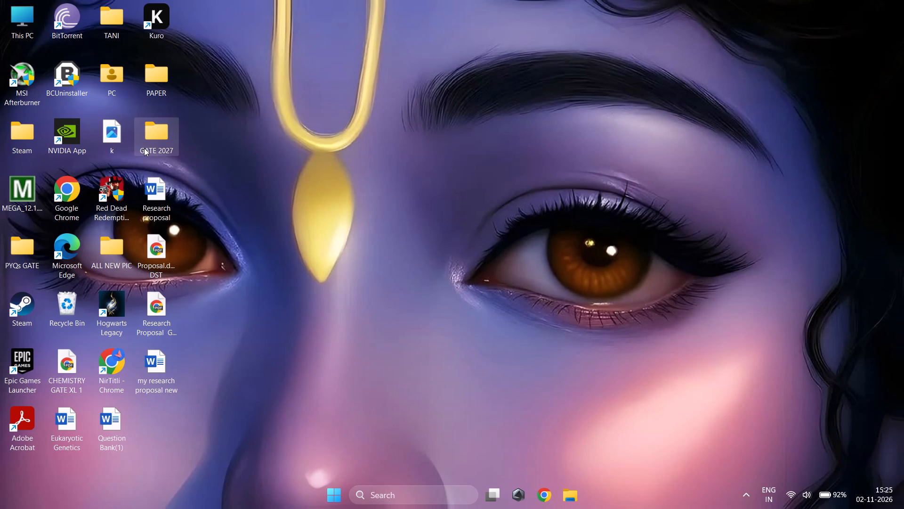
{"action": "double_click", "coordinate": [159, 81]}
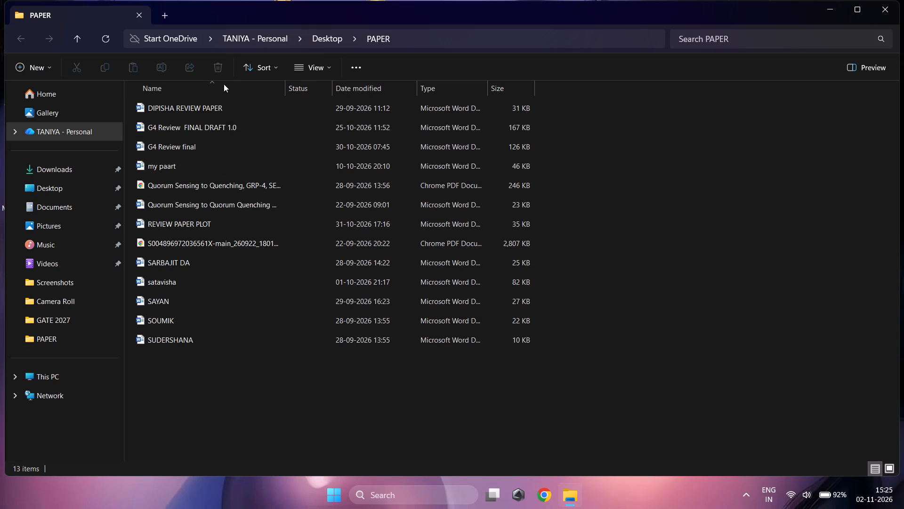
{"action": "left_click", "coordinate": [883, 10]}
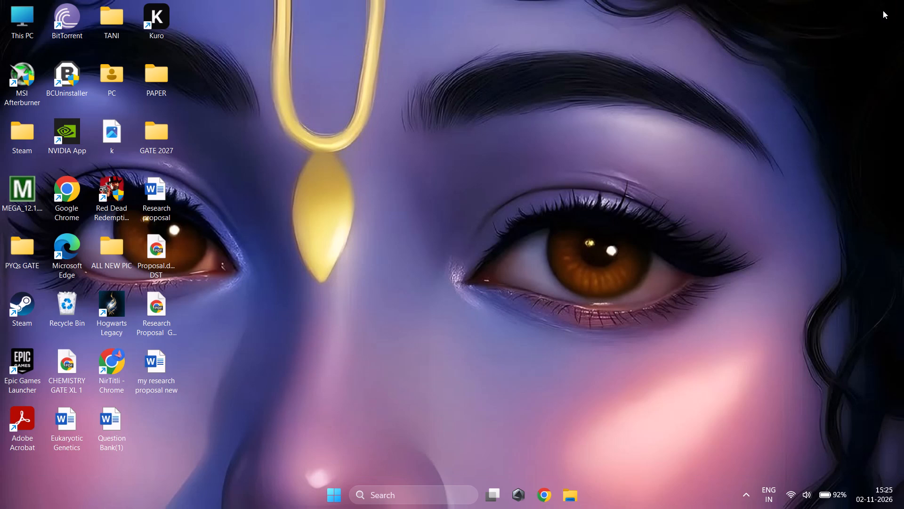
Open the recent Word document HALF EDITTED FILE 1.0 from the system search and dismiss the product notice.
{"action": "left_click", "coordinate": [387, 493]}
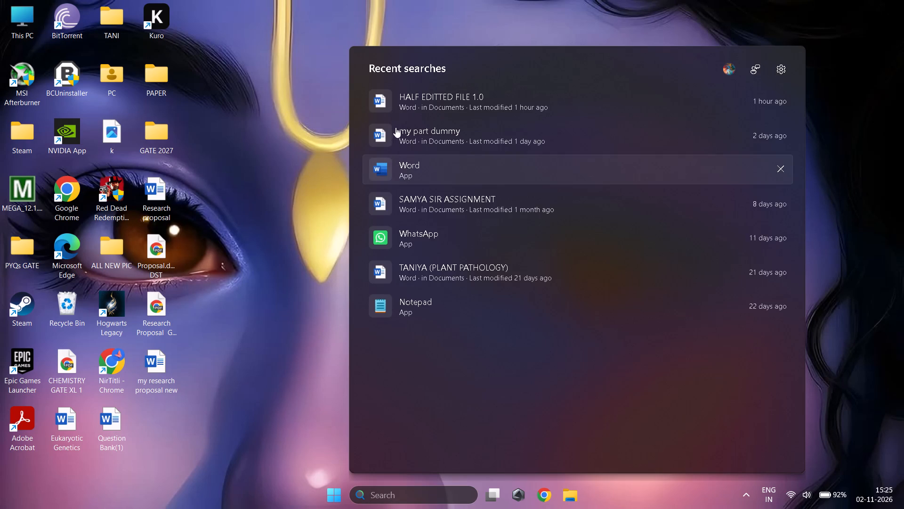
{"action": "left_click", "coordinate": [404, 108]}
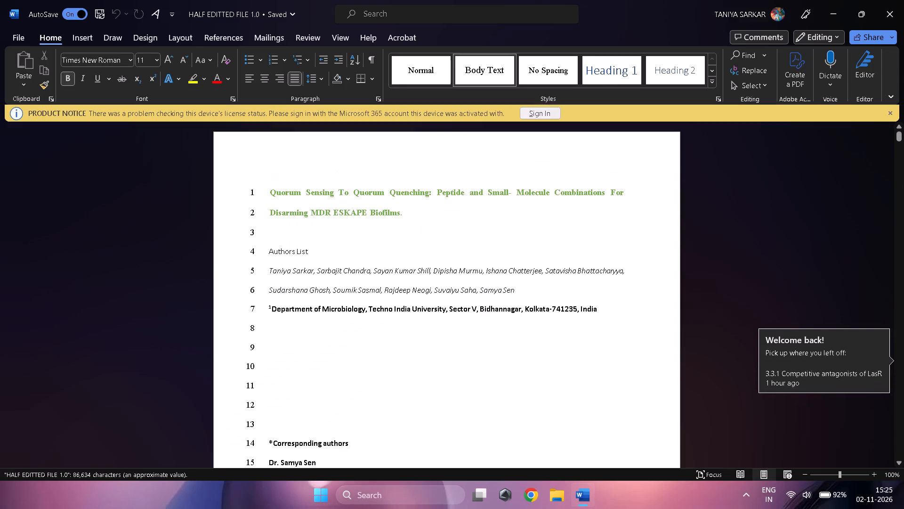
{"action": "left_click", "coordinate": [889, 110]}
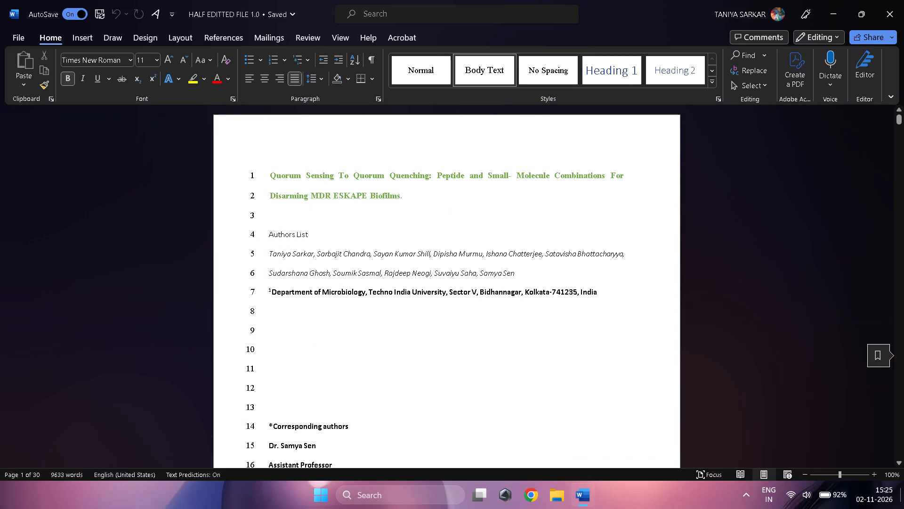
Apply the suggested grammar correction "depend" for "depends" in the net charge sentence at line 162.
{"action": "double_click", "coordinate": [902, 456]}
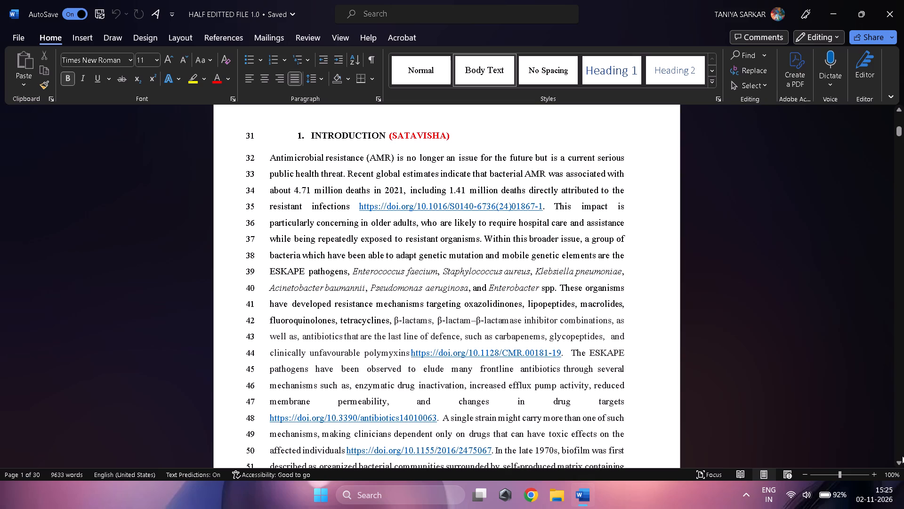
{"action": "left_click", "coordinate": [902, 456]}
{"action": "triple_click", "coordinate": [902, 456]}
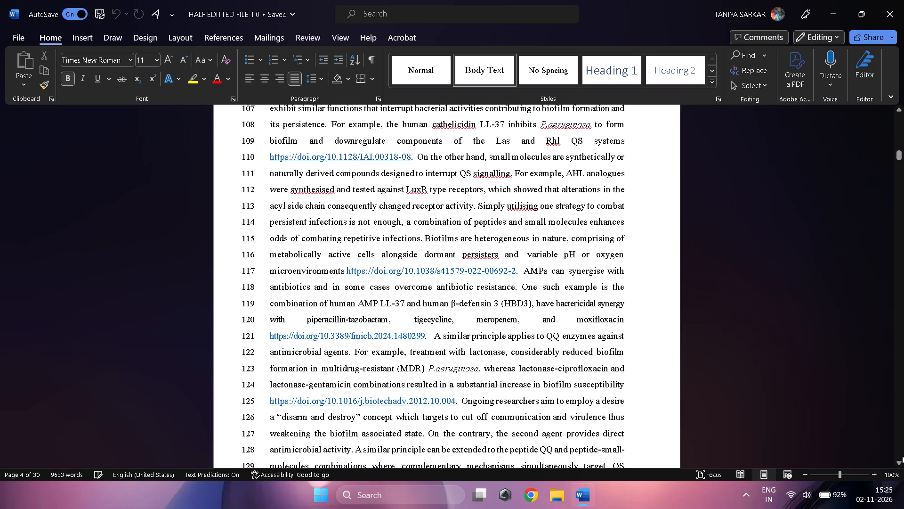
{"action": "left_click", "coordinate": [902, 456]}
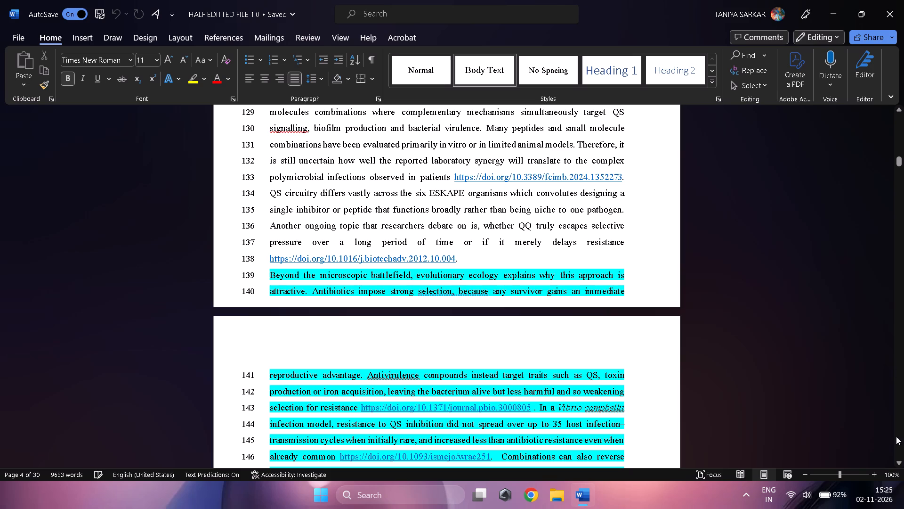
{"action": "triple_click", "coordinate": [901, 461]}
{"action": "left_click", "coordinate": [901, 461]}
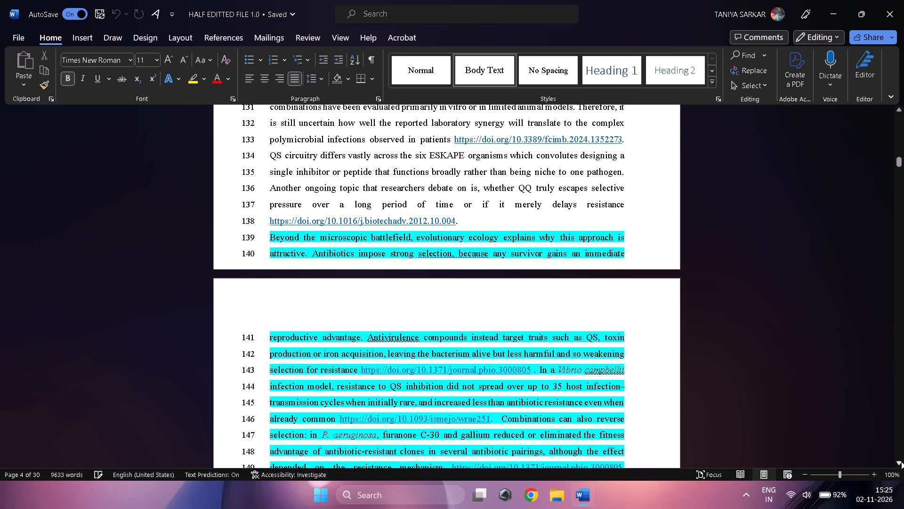
{"action": "double_click", "coordinate": [901, 461]}
{"action": "left_click", "coordinate": [901, 461]}
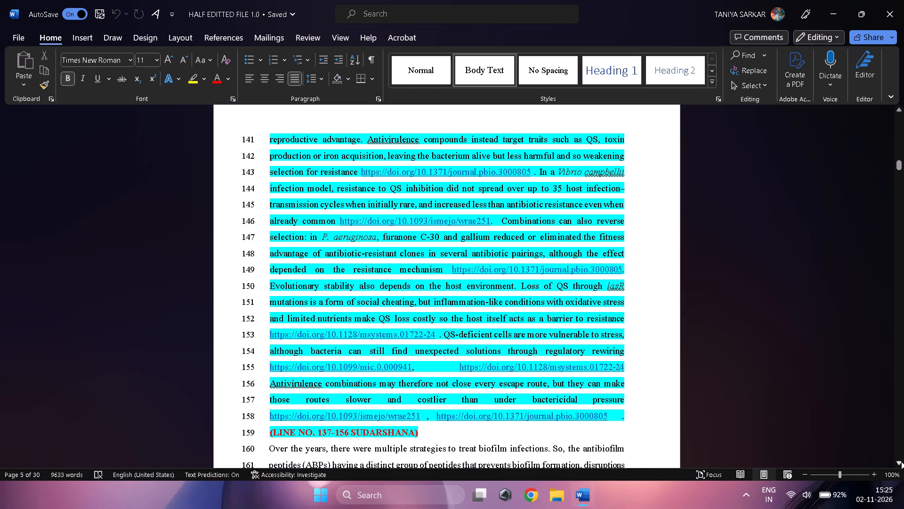
{"action": "left_click", "coordinate": [901, 461]}
{"action": "left_click", "coordinate": [901, 461]}
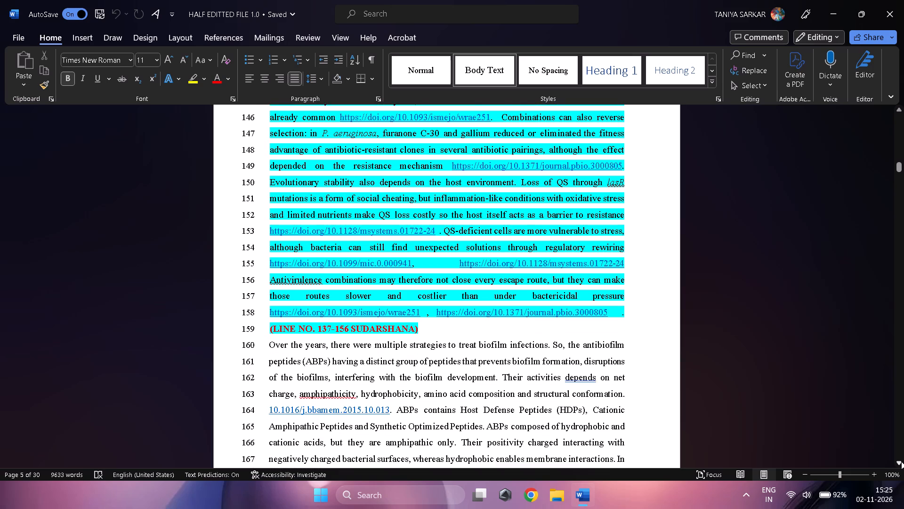
{"action": "left_click", "coordinate": [901, 461]}
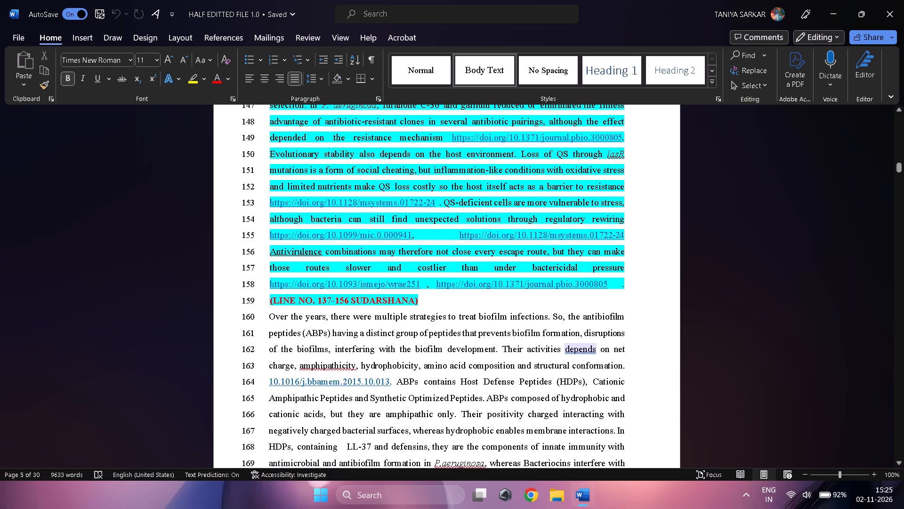
{"action": "left_click", "coordinate": [589, 349]}
{"action": "left_click", "coordinate": [595, 402]}
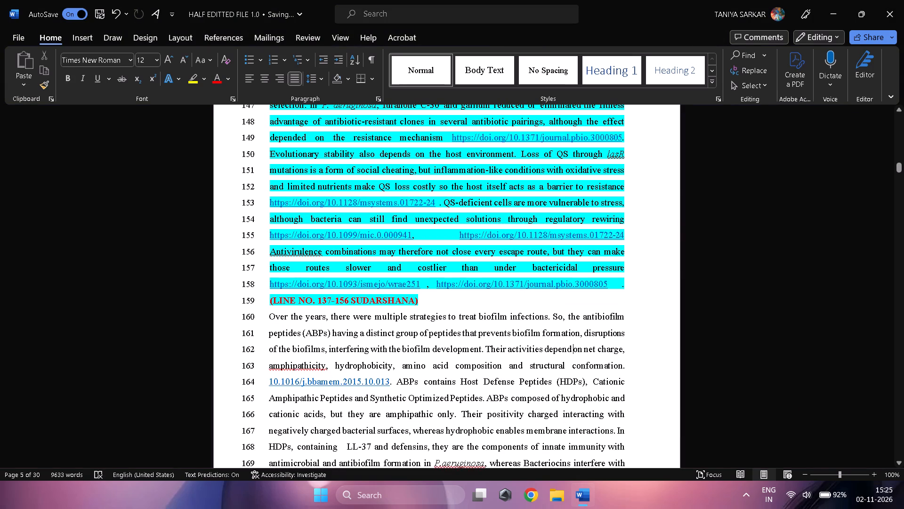
Apply the suggested spacing correction to "ADJUST THIS" in the red note at line 179.
{"action": "left_click", "coordinate": [901, 457]}
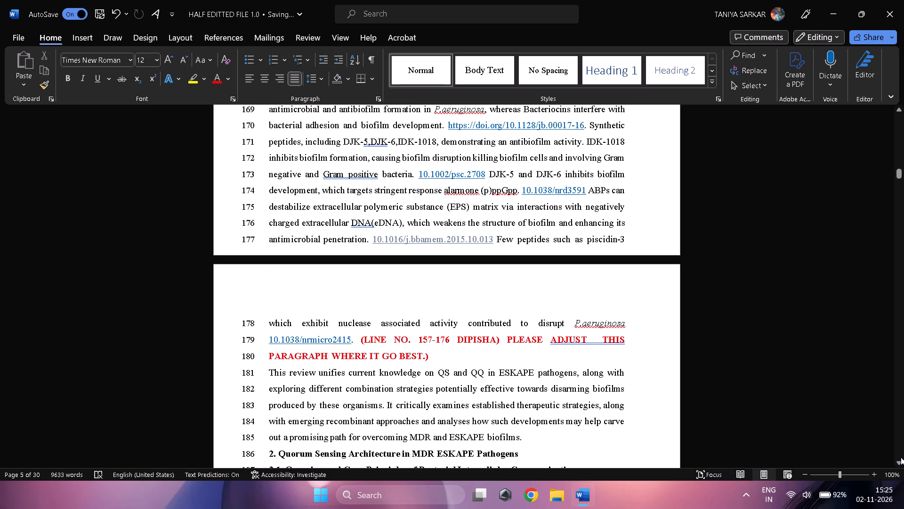
{"action": "left_click", "coordinate": [579, 337]}
{"action": "left_click", "coordinate": [598, 386]}
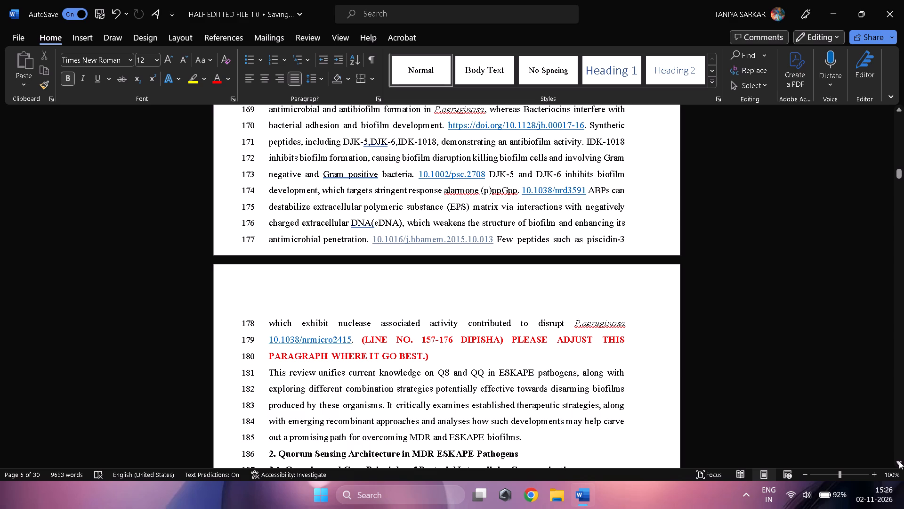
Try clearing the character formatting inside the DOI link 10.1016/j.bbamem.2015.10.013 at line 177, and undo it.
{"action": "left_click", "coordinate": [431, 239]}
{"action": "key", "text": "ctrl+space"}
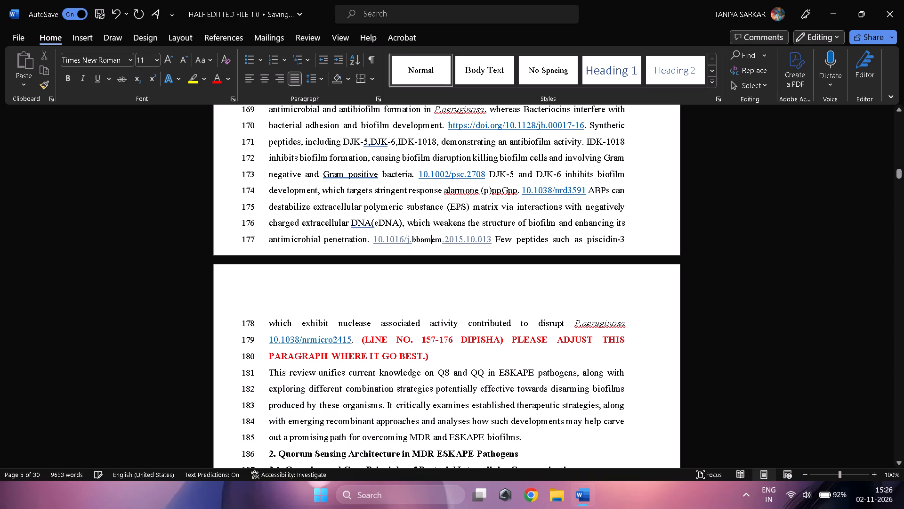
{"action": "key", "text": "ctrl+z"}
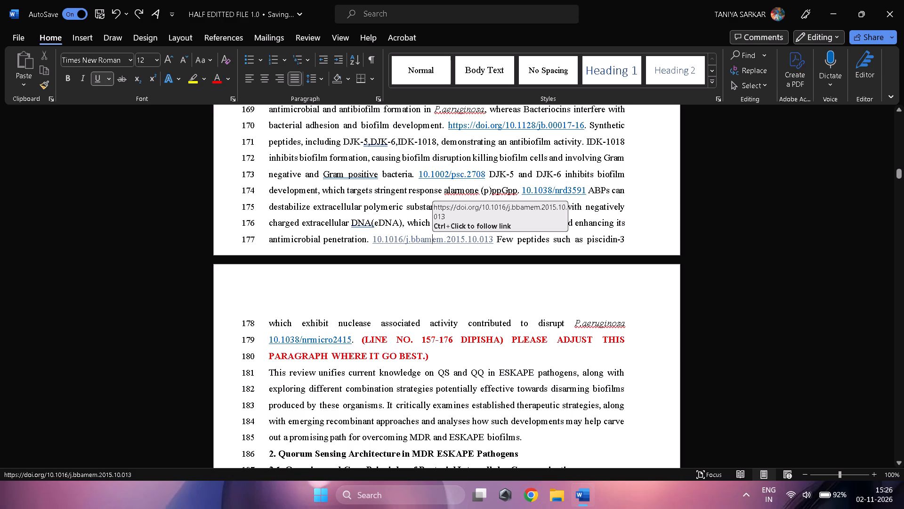
Follow the DOI link 10.1016/j.bbamem.2015.10.013 to check its source page in the browser, and close the browser.
{"action": "left_click", "coordinate": [445, 235], "text": "ctrl"}
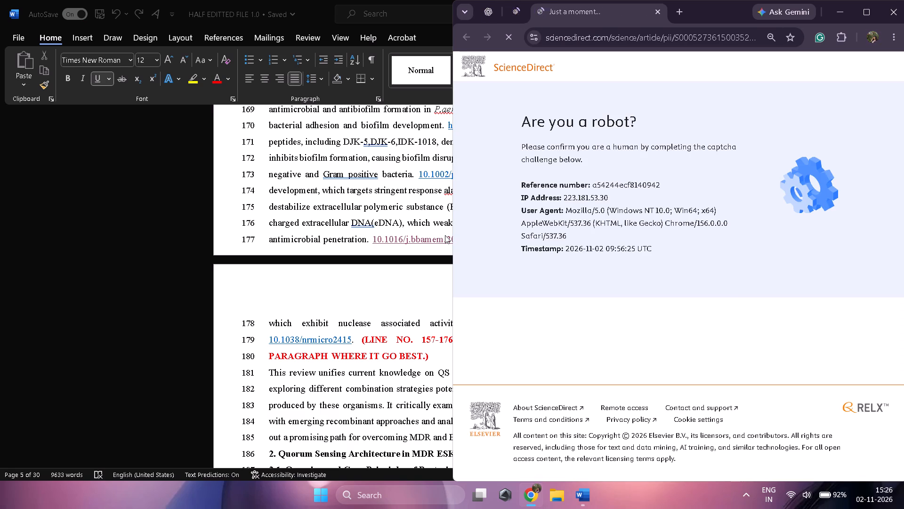
{"action": "left_click", "coordinate": [901, 4]}
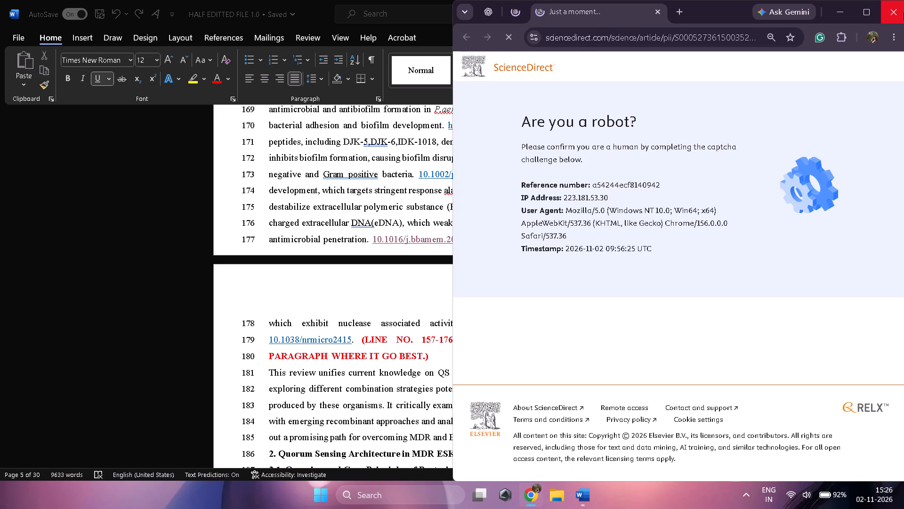
Remove the wide gaps in line 244 so it reads "oxo-dodecanoyl-L-homoserinelactone(3-oxo-C12HSL)".
{"action": "left_click_drag", "start_coordinate": [897, 174], "coordinate": [899, 179]}
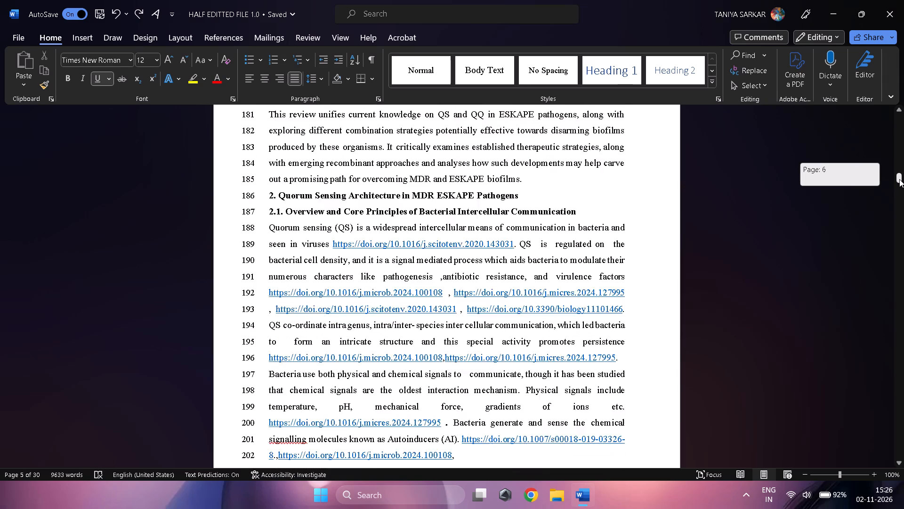
{"action": "left_click_drag", "start_coordinate": [899, 179], "coordinate": [901, 187]}
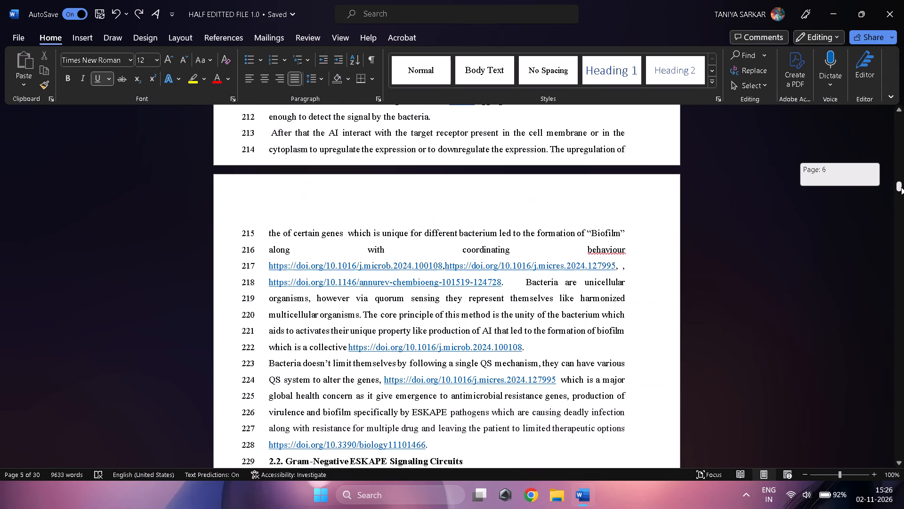
{"action": "left_click_drag", "start_coordinate": [901, 187], "coordinate": [902, 192]}
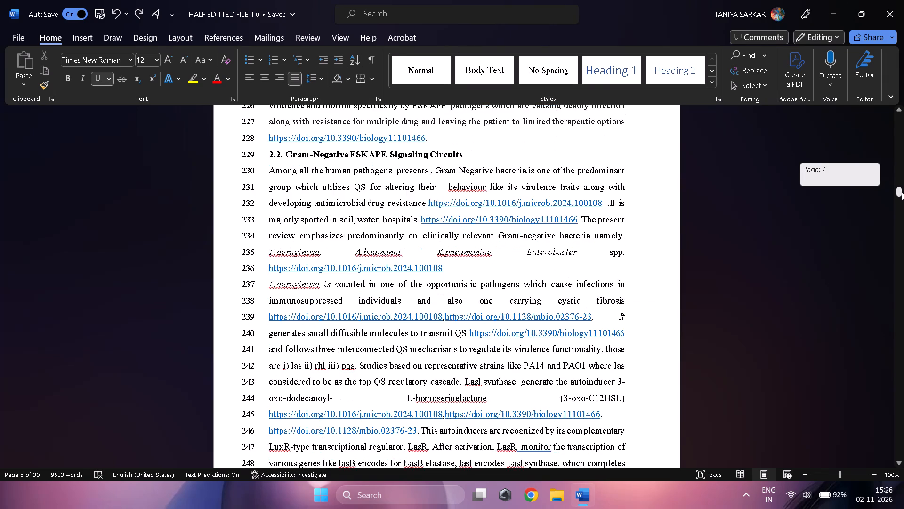
{"action": "left_click_drag", "start_coordinate": [902, 192], "coordinate": [902, 196]}
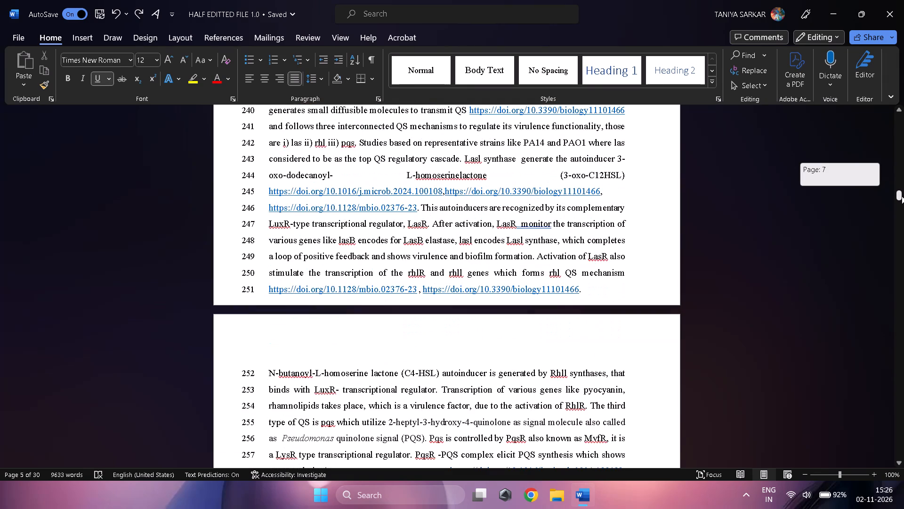
{"action": "left_click_drag", "start_coordinate": [902, 196], "coordinate": [902, 196]}
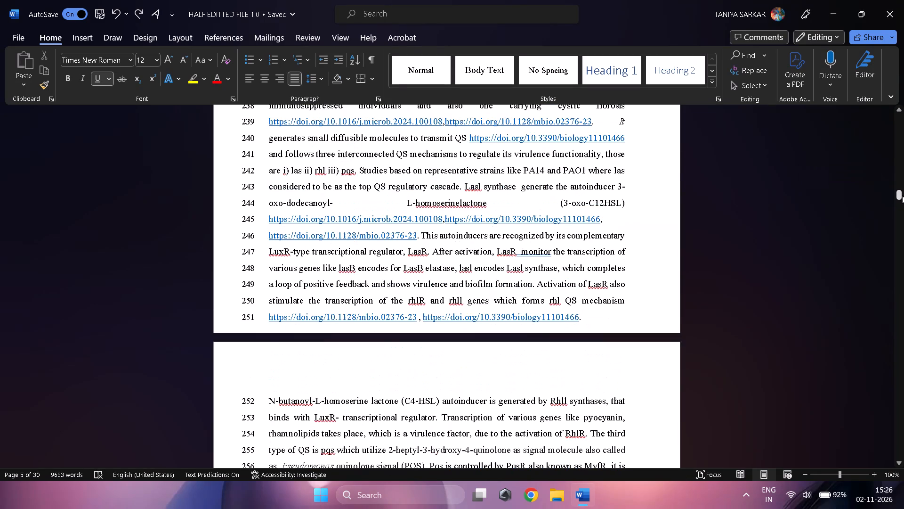
{"action": "left_click", "coordinate": [404, 203]}
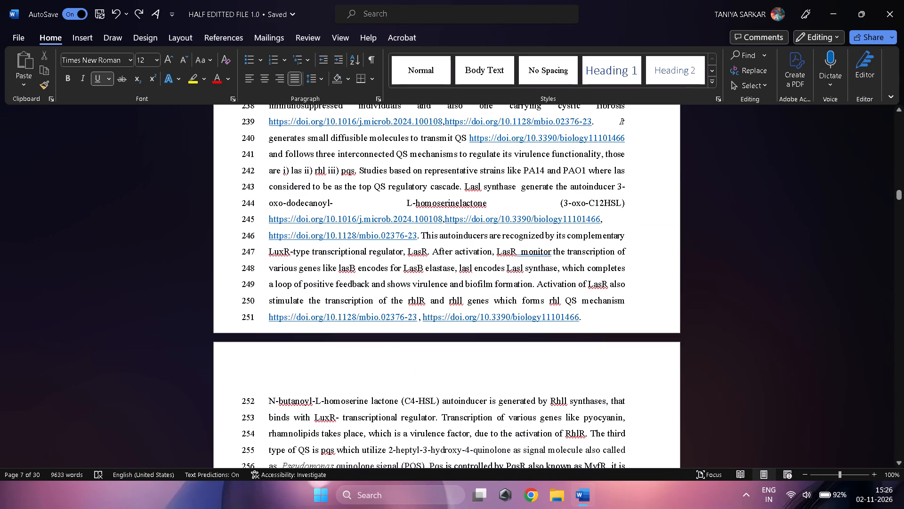
{"action": "key", "text": "BackSpace"}
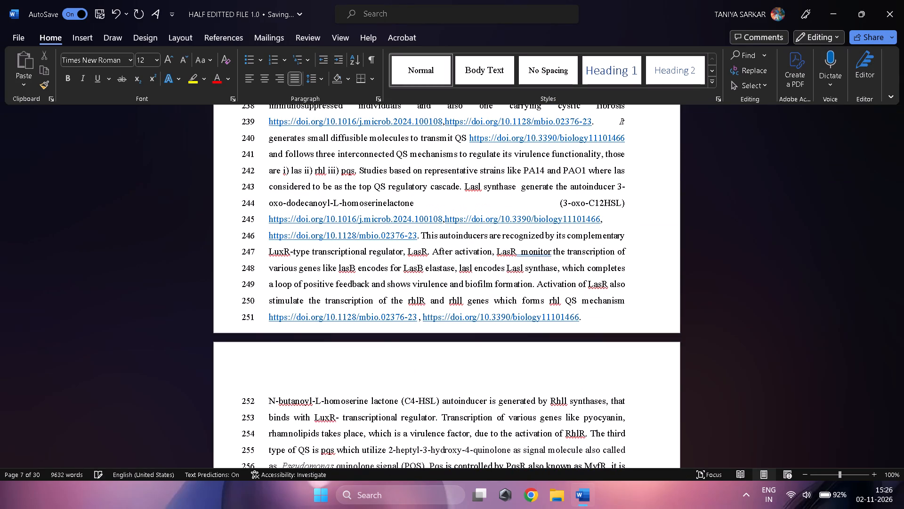
{"action": "left_click", "coordinate": [559, 200]}
{"action": "key", "text": "BackSpace"}
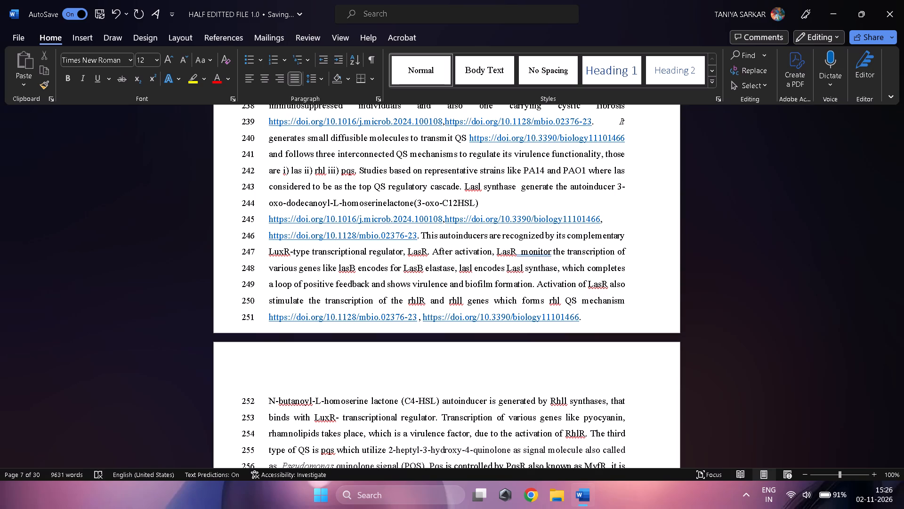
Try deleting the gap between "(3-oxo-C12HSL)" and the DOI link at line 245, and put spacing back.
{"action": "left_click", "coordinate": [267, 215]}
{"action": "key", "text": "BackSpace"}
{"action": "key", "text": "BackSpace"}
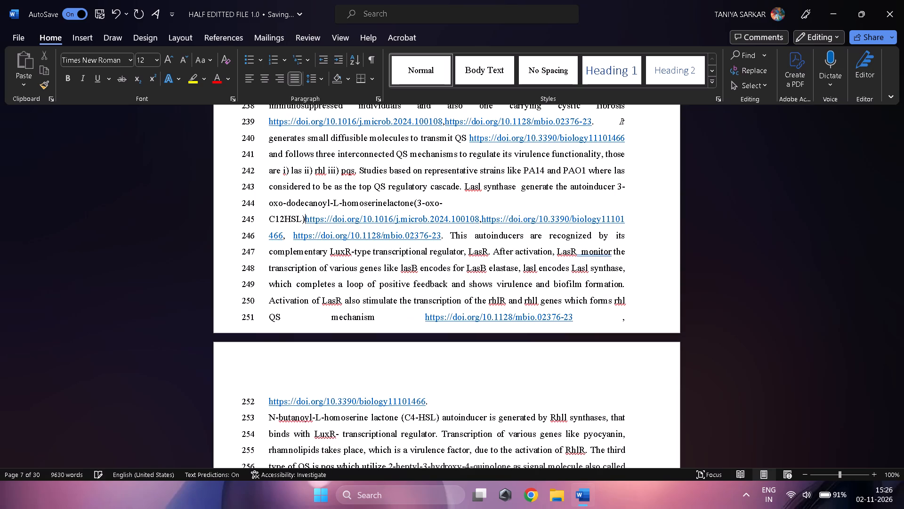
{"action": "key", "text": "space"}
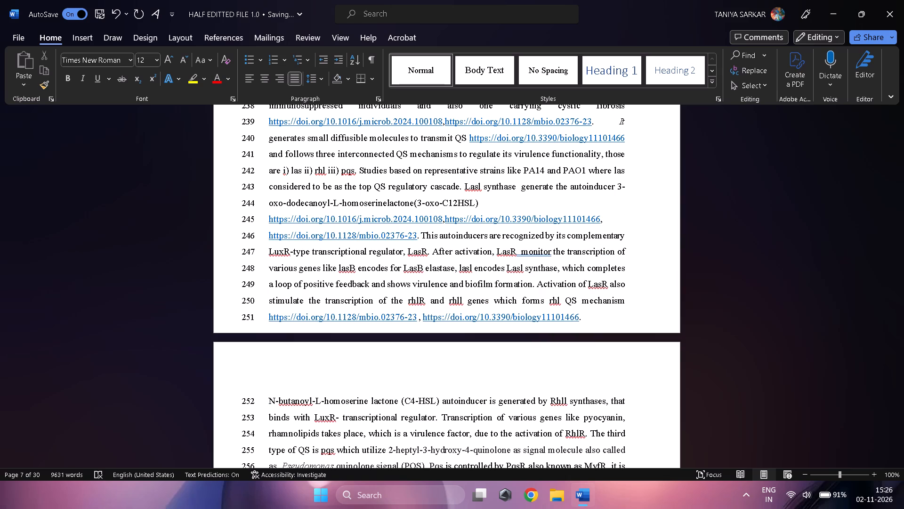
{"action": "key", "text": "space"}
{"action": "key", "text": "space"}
Delete the extra space between the DOI link 10.1128/mbio.02376-23 and "It" at line 239.
{"action": "left_click", "coordinate": [616, 117]}
{"action": "key", "text": "BackSpace"}
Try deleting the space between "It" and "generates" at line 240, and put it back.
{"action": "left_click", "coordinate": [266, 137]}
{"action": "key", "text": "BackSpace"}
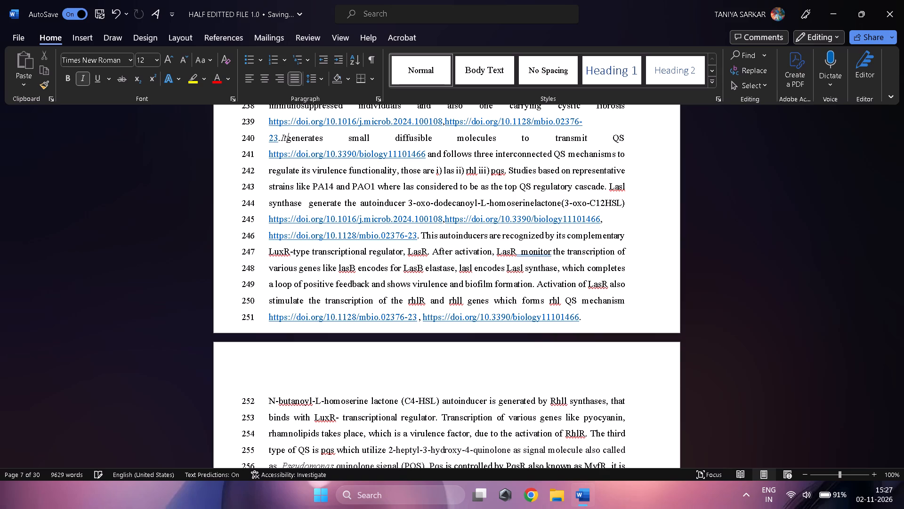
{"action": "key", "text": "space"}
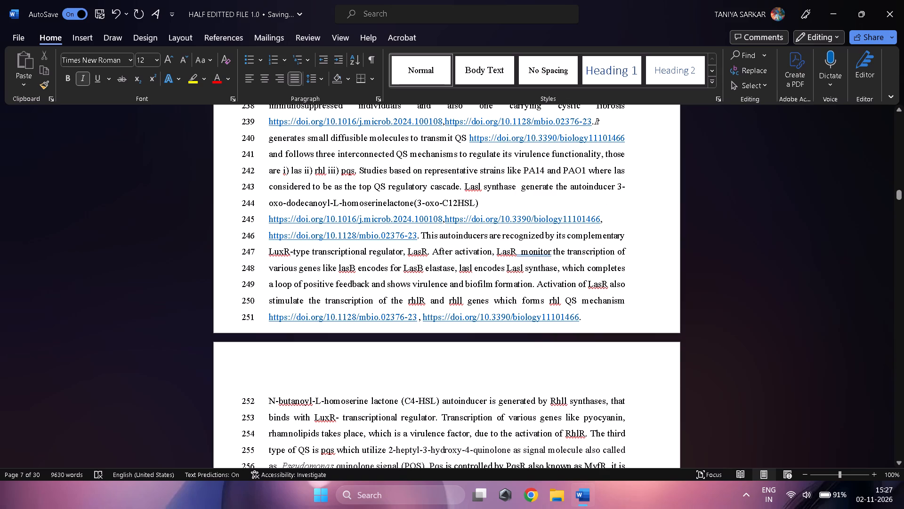
Remove the italic formatting from the word "It" at the end of line 239.
{"action": "left_click_drag", "start_coordinate": [608, 126], "coordinate": [593, 126]}
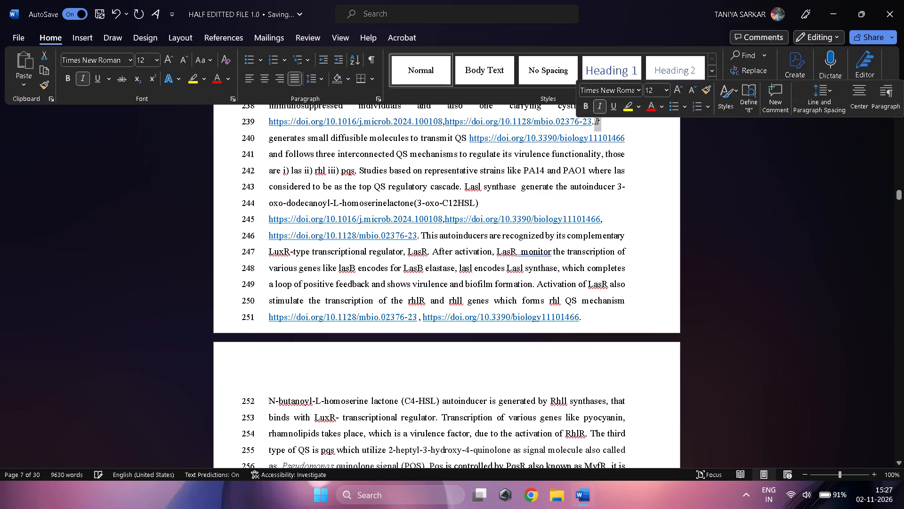
{"action": "left_click", "coordinate": [600, 109]}
{"action": "left_click", "coordinate": [612, 127]}
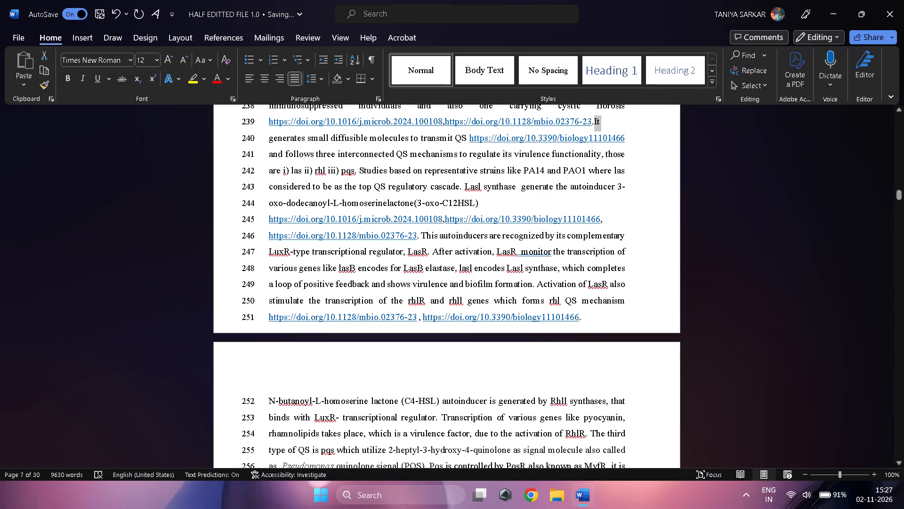
Skim the manuscript from the P. aeruginosa paragraph on page 7 through Table 1 to section 3.2.2 for remaining formatting problems.
{"action": "left_click", "coordinate": [899, 225]}
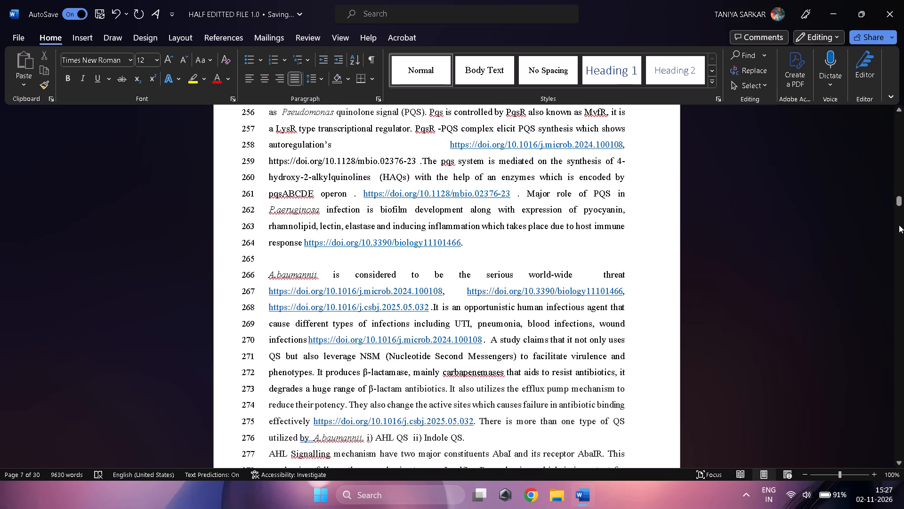
{"action": "left_click", "coordinate": [899, 224]}
{"action": "left_click", "coordinate": [899, 224]}
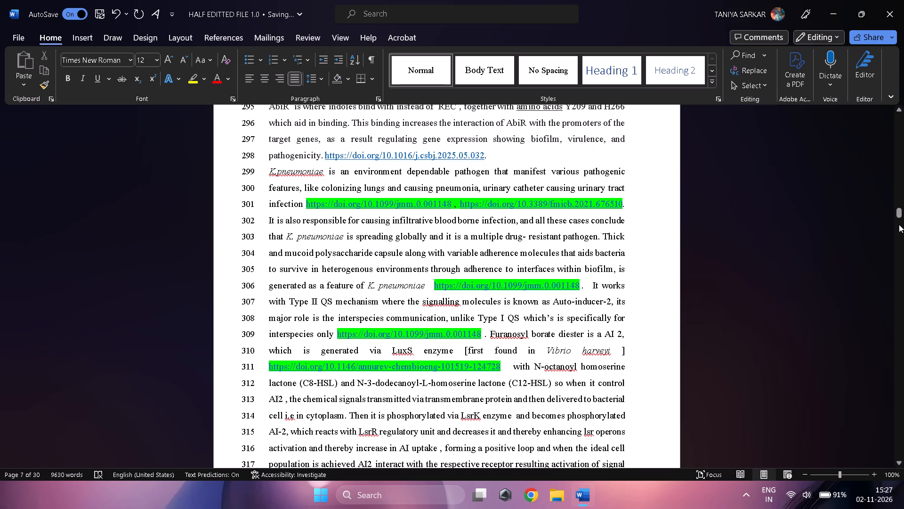
{"action": "left_click_drag", "start_coordinate": [900, 218], "coordinate": [903, 229]}
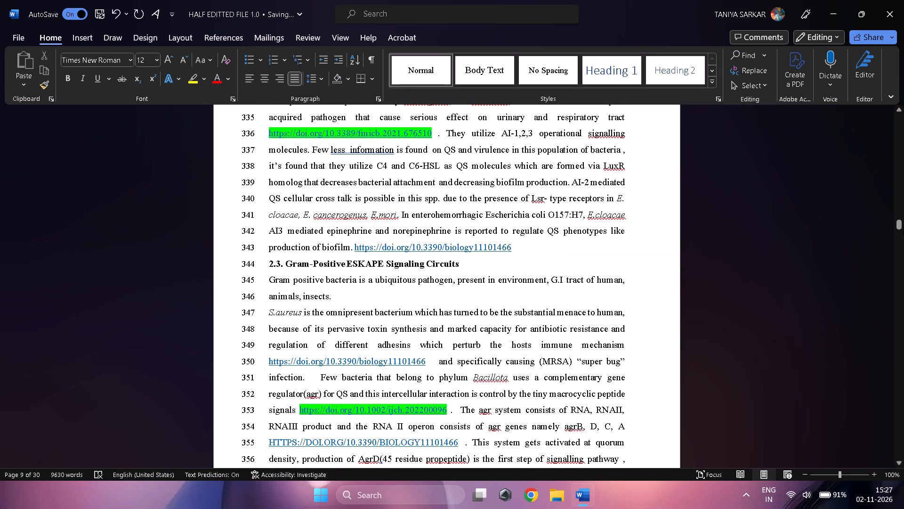
{"action": "left_click_drag", "start_coordinate": [903, 229], "coordinate": [903, 230]}
{"action": "left_click_drag", "start_coordinate": [903, 230], "coordinate": [903, 245]}
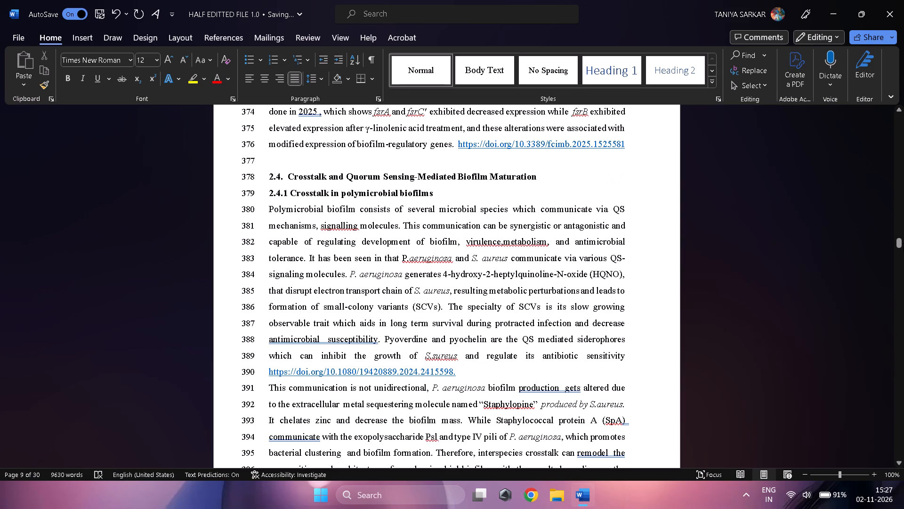
{"action": "left_click_drag", "start_coordinate": [903, 245], "coordinate": [903, 257]}
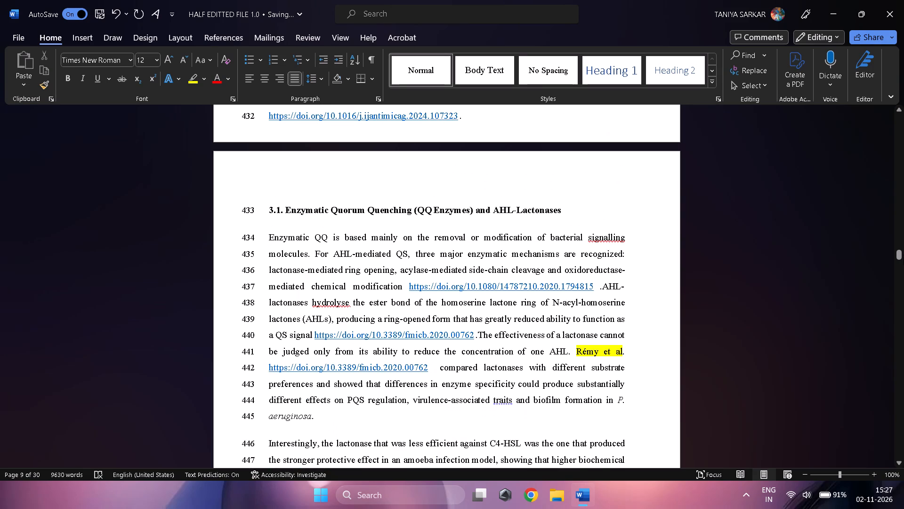
{"action": "left_click_drag", "start_coordinate": [903, 257], "coordinate": [903, 282]}
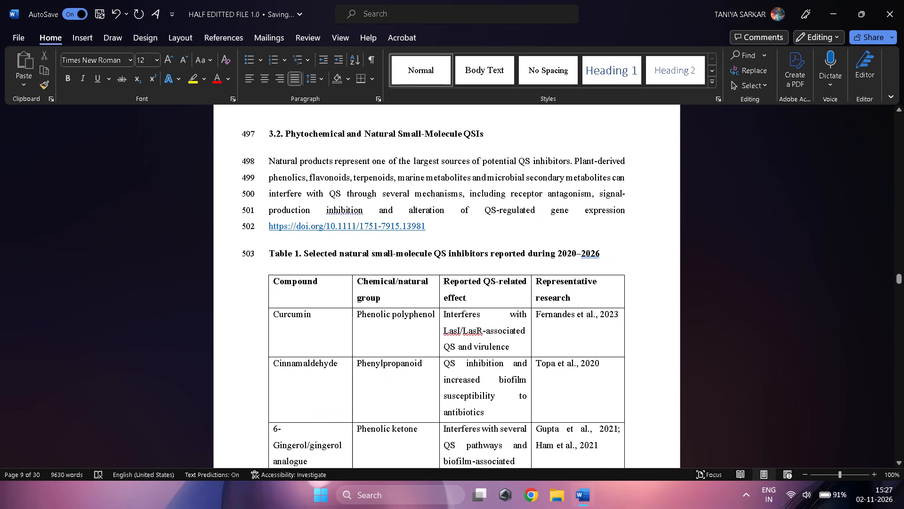
{"action": "left_click_drag", "start_coordinate": [903, 282], "coordinate": [903, 285]}
{"action": "left_click_drag", "start_coordinate": [903, 285], "coordinate": [893, 257]}
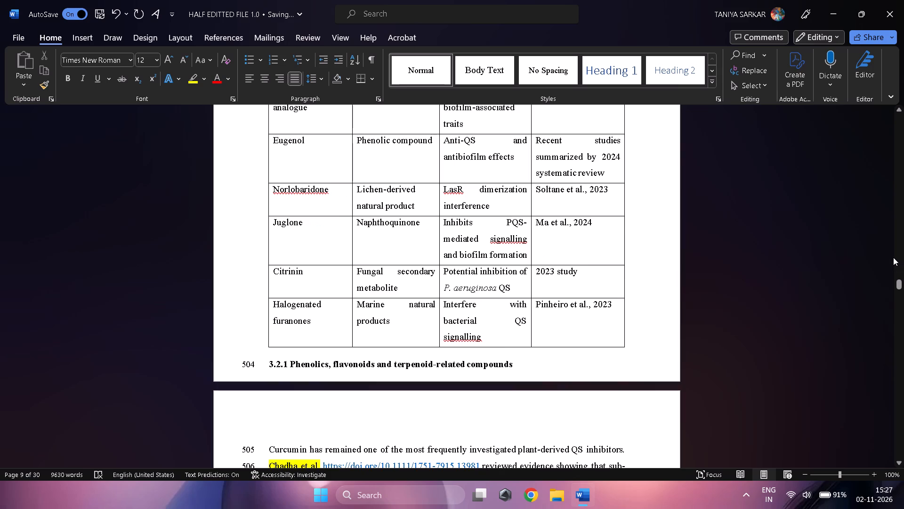
{"action": "left_click_drag", "start_coordinate": [893, 257], "coordinate": [891, 235]}
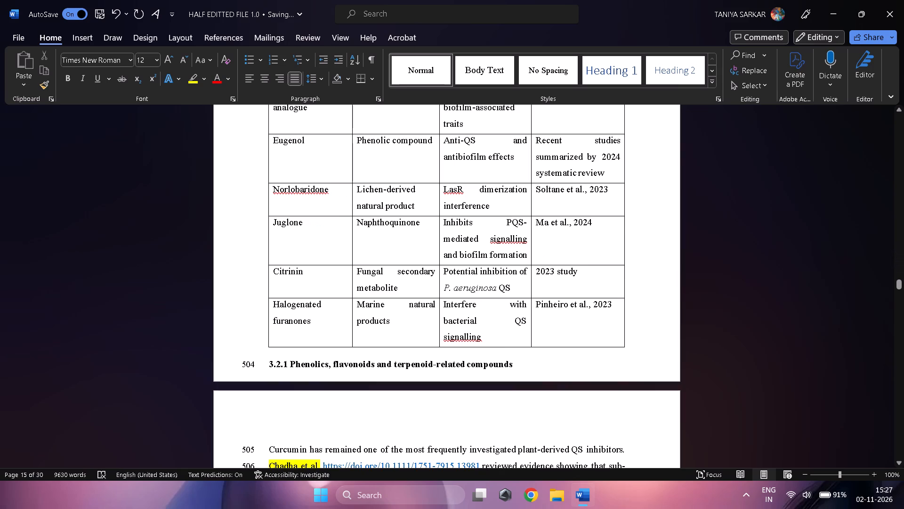
{"action": "left_click_drag", "start_coordinate": [902, 280], "coordinate": [902, 277]}
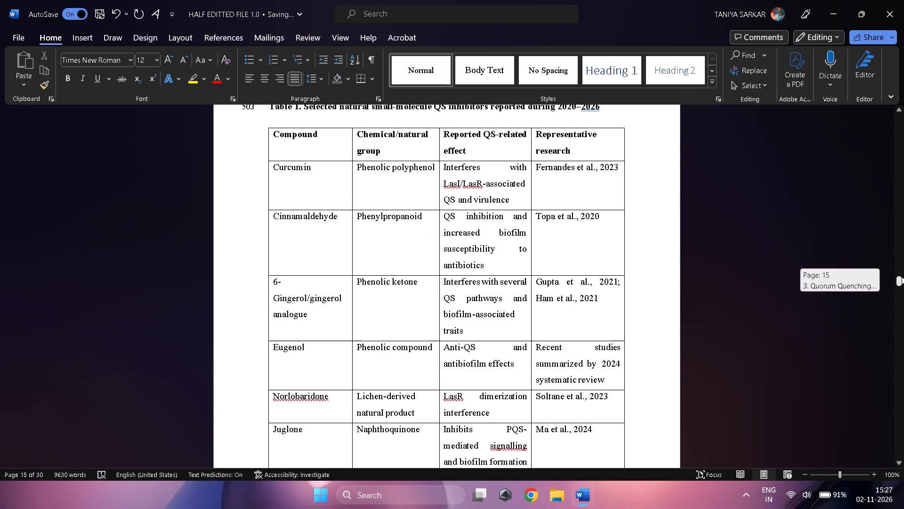
{"action": "left_click_drag", "start_coordinate": [902, 277], "coordinate": [903, 286]}
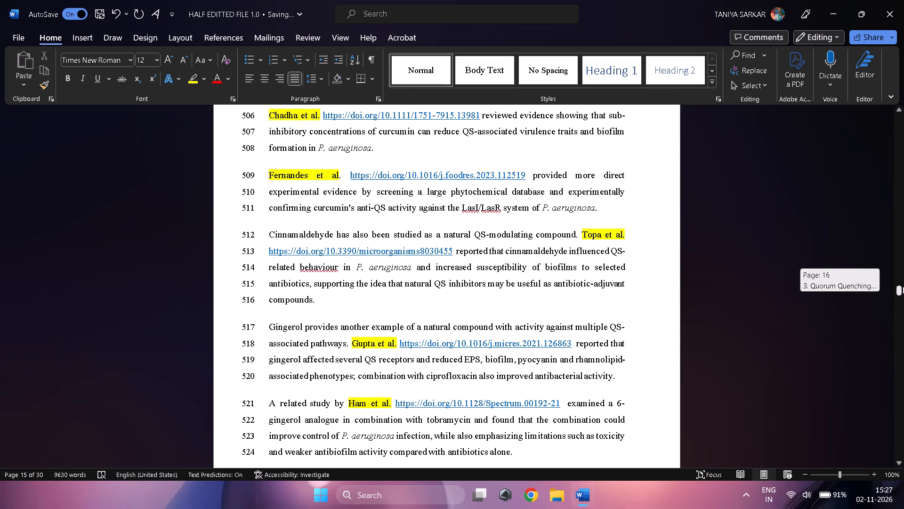
{"action": "left_click_drag", "start_coordinate": [903, 286], "coordinate": [903, 290]}
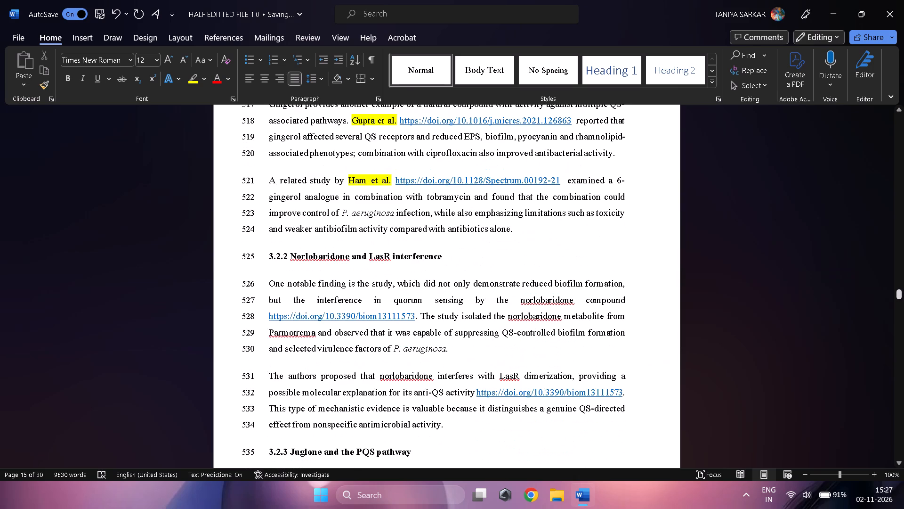
Read sections 3.2.2 to 3.3.1, checking the text and reference links up to the Mohammed et al. paragraph.
{"action": "triple_click", "coordinate": [898, 460]}
{"action": "triple_click", "coordinate": [898, 460]}
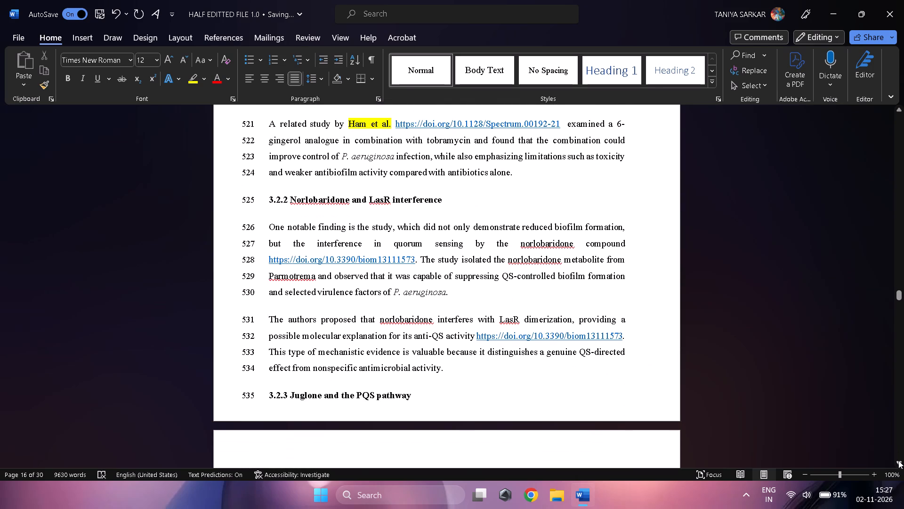
{"action": "left_click", "coordinate": [898, 460]}
{"action": "triple_click", "coordinate": [898, 460]}
{"action": "triple_click", "coordinate": [898, 460]}
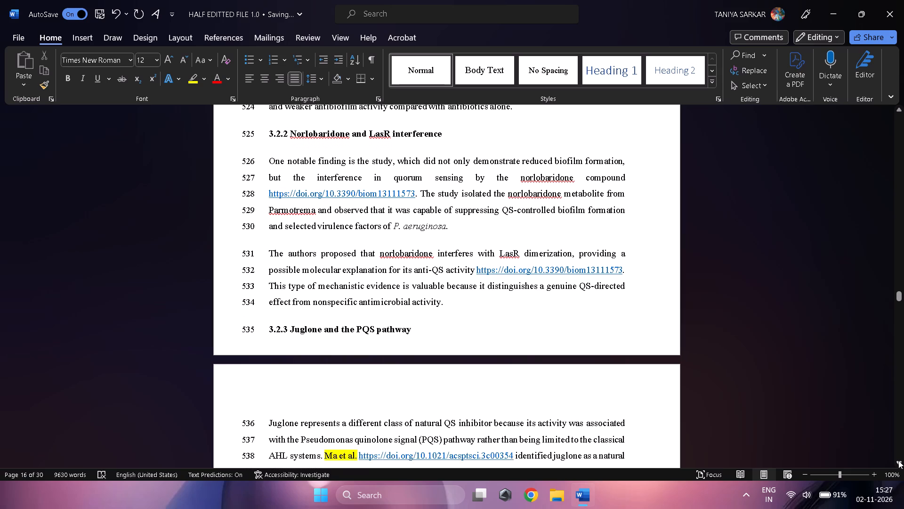
{"action": "triple_click", "coordinate": [898, 460]}
{"action": "triple_click", "coordinate": [898, 460]}
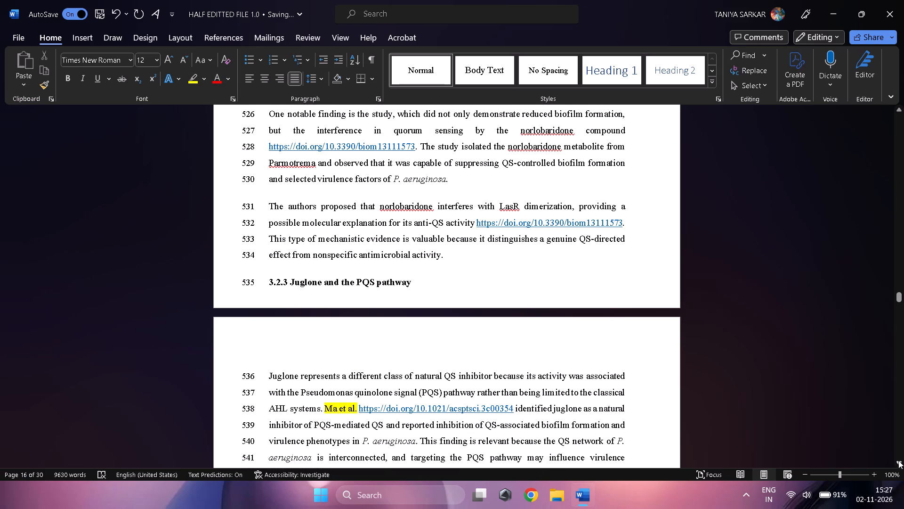
{"action": "triple_click", "coordinate": [898, 460]}
{"action": "double_click", "coordinate": [898, 460]}
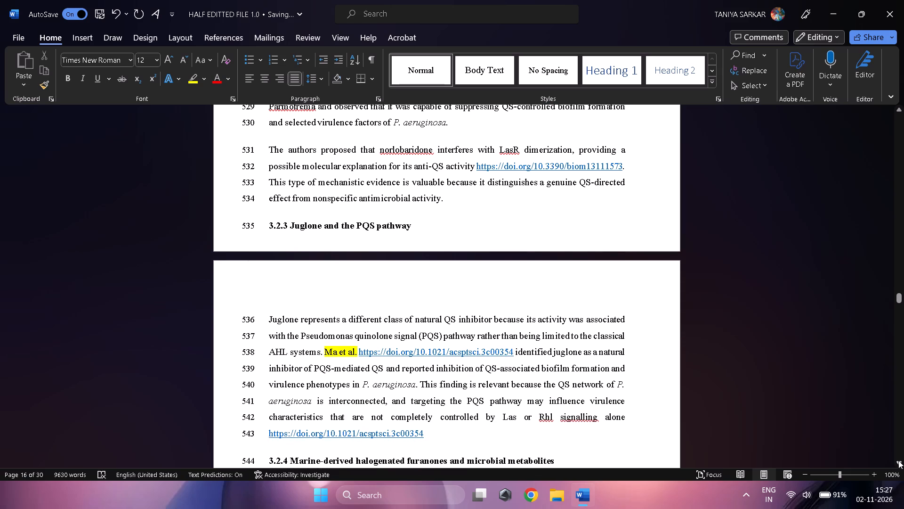
{"action": "triple_click", "coordinate": [898, 460]}
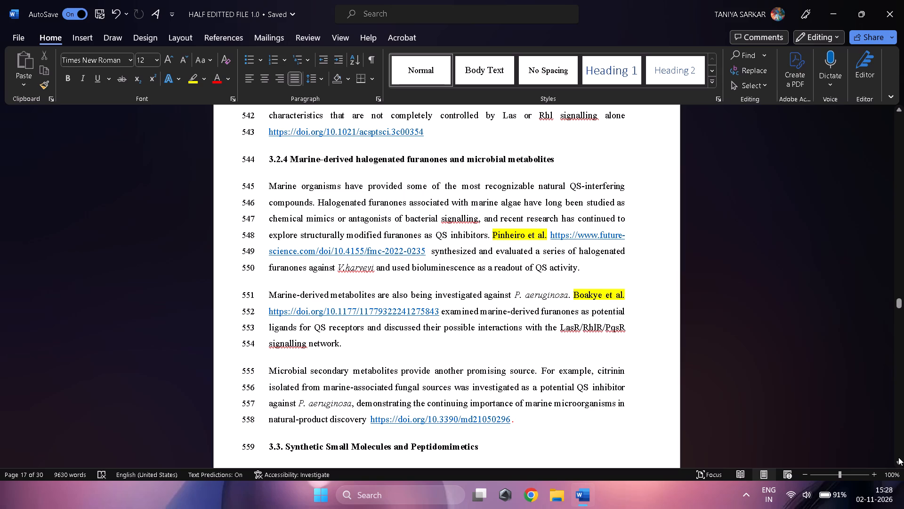
{"action": "double_click", "coordinate": [899, 460]}
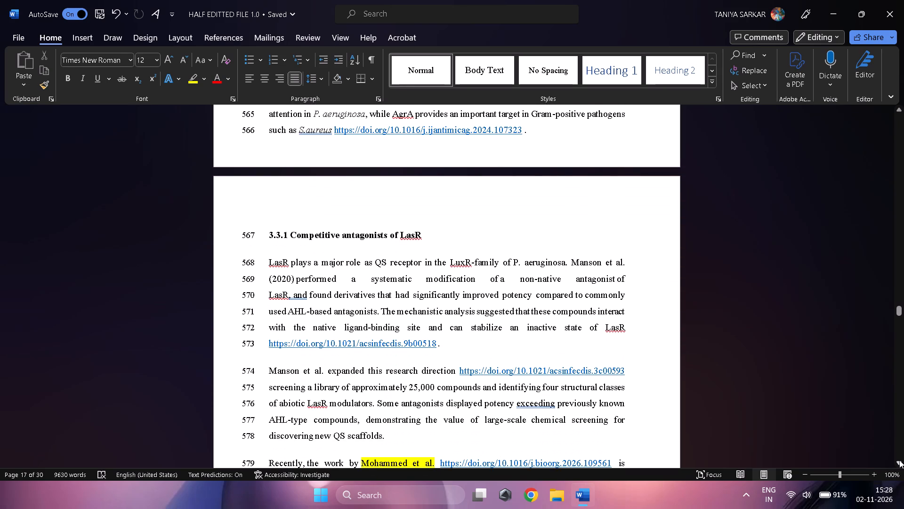
{"action": "left_click", "coordinate": [899, 460]}
{"action": "triple_click", "coordinate": [899, 460]}
{"action": "triple_click", "coordinate": [899, 460]}
{"action": "triple_click", "coordinate": [899, 460]}
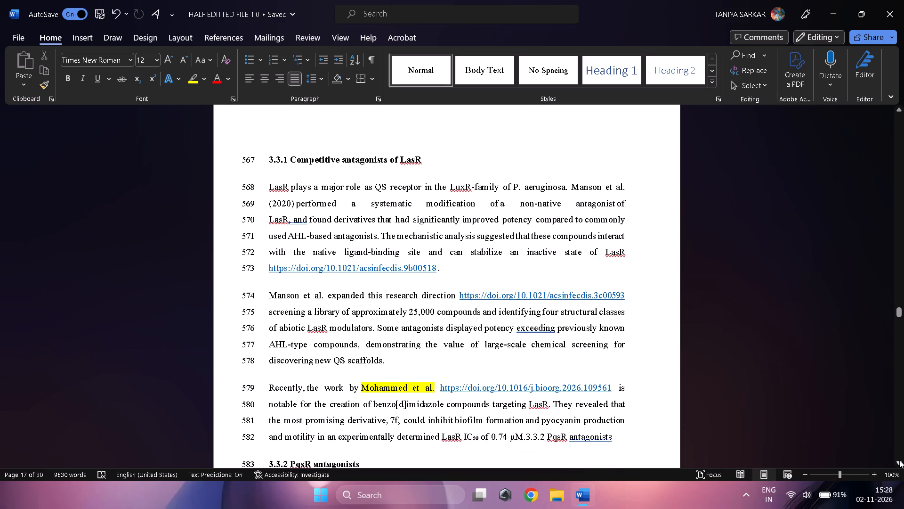
{"action": "double_click", "coordinate": [899, 460]}
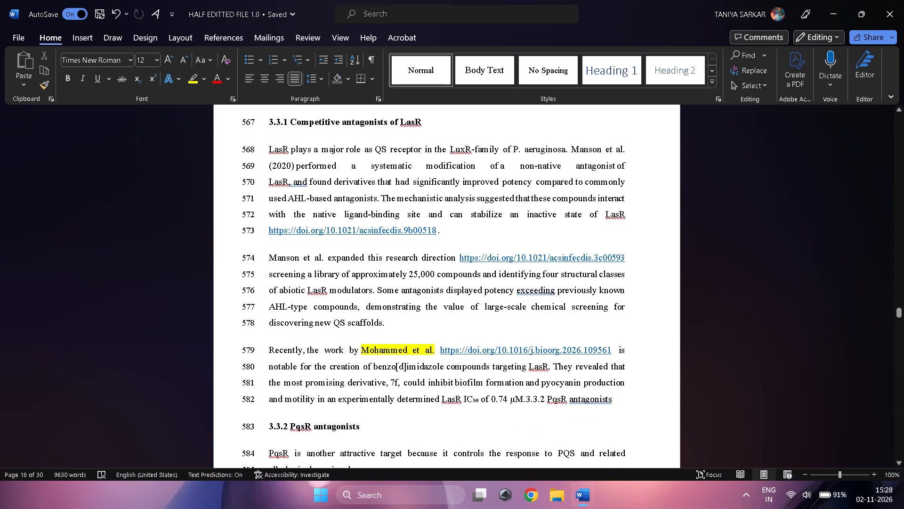
Highlight "benzo[d]imidazole" at line 580 and ", 7f," at line 581 in yellow.
{"action": "left_click_drag", "start_coordinate": [373, 368], "coordinate": [437, 369]}
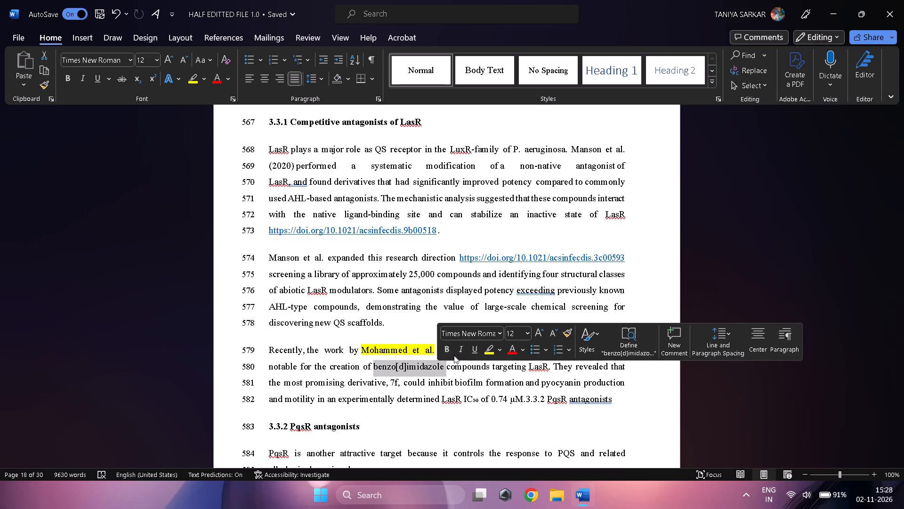
{"action": "left_click", "coordinate": [487, 348]}
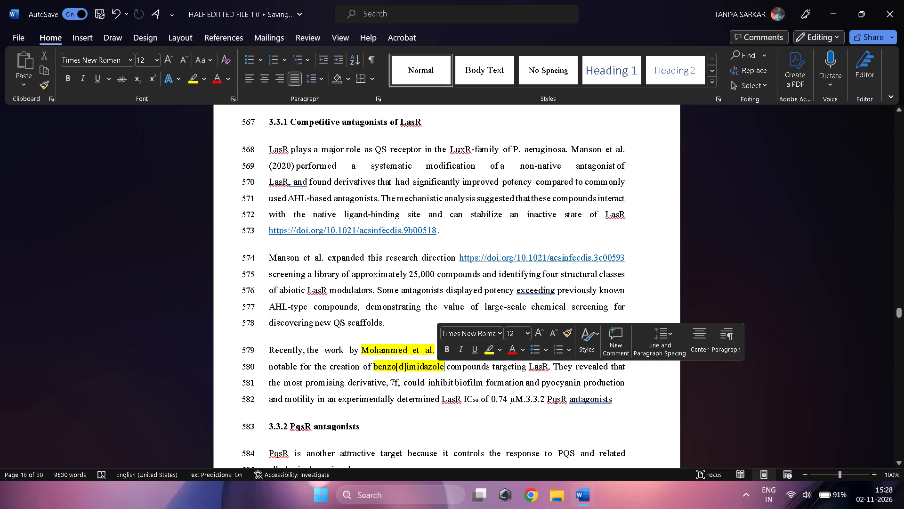
{"action": "left_click_drag", "start_coordinate": [400, 379], "coordinate": [389, 379]}
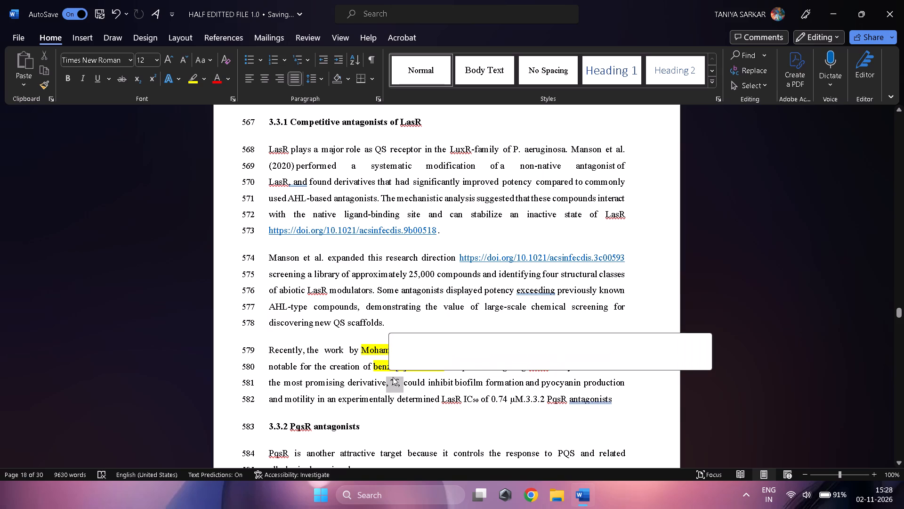
{"action": "left_click", "coordinate": [438, 364]}
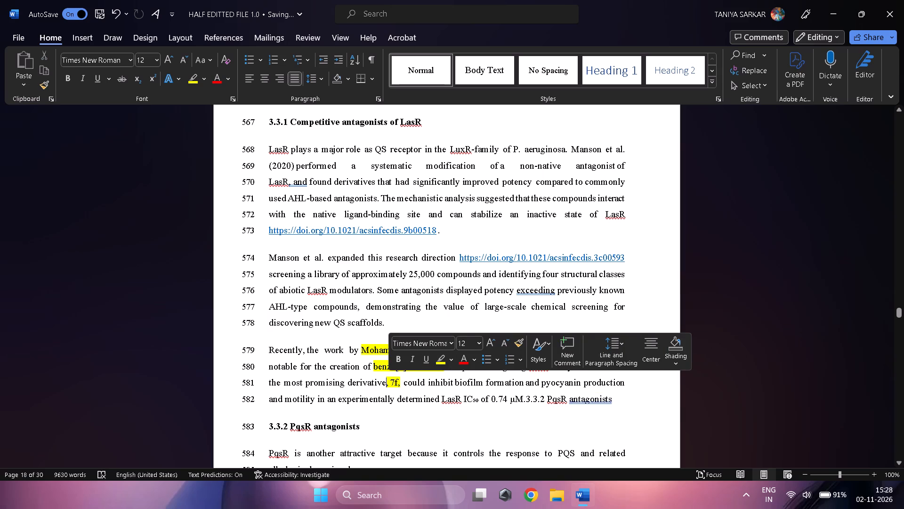
Accept the grammar suggestion "antagonists." at the end of line 582 to add the missing full stop.
{"action": "left_click", "coordinate": [602, 400]}
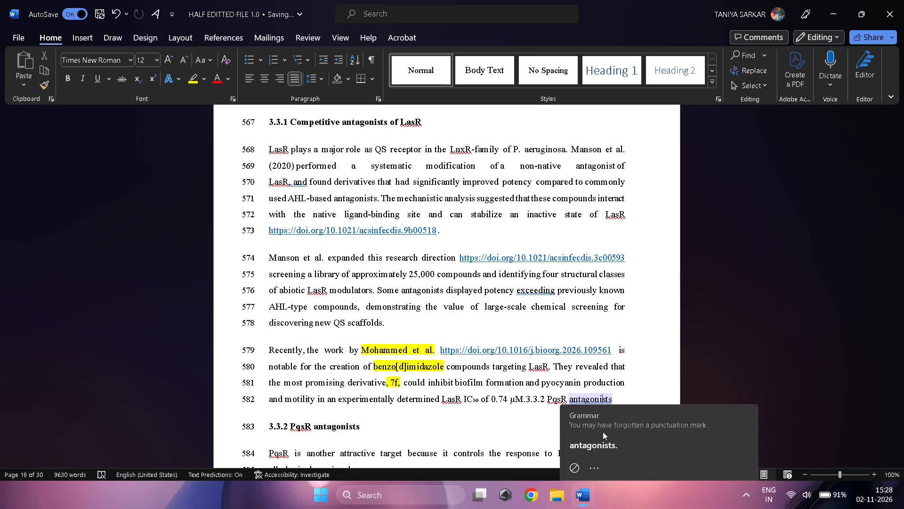
{"action": "left_click", "coordinate": [606, 446]}
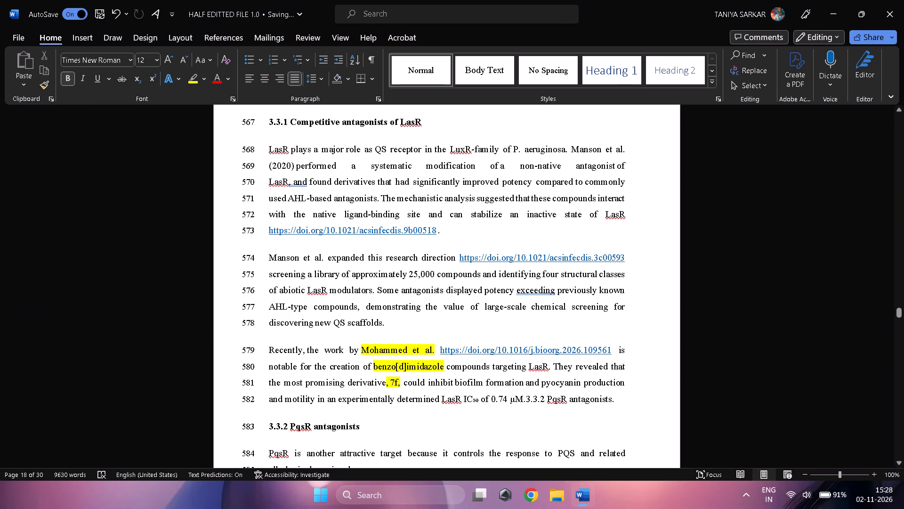
{"action": "left_click", "coordinate": [768, 425]}
Highlight "Manson et al. (2020)" at lines 568–569 in yellow.
{"action": "left_click_drag", "start_coordinate": [573, 148], "coordinate": [620, 151]}
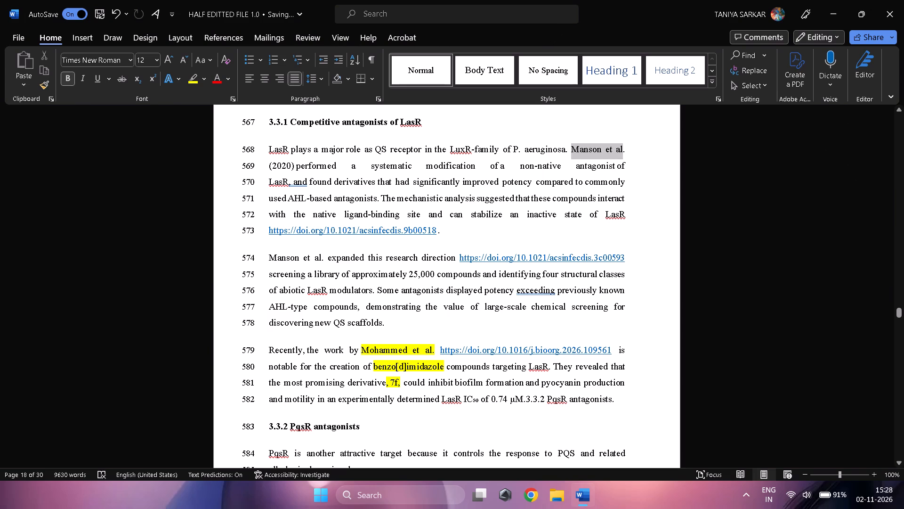
{"action": "left_click_drag", "start_coordinate": [620, 151], "coordinate": [315, 181]}
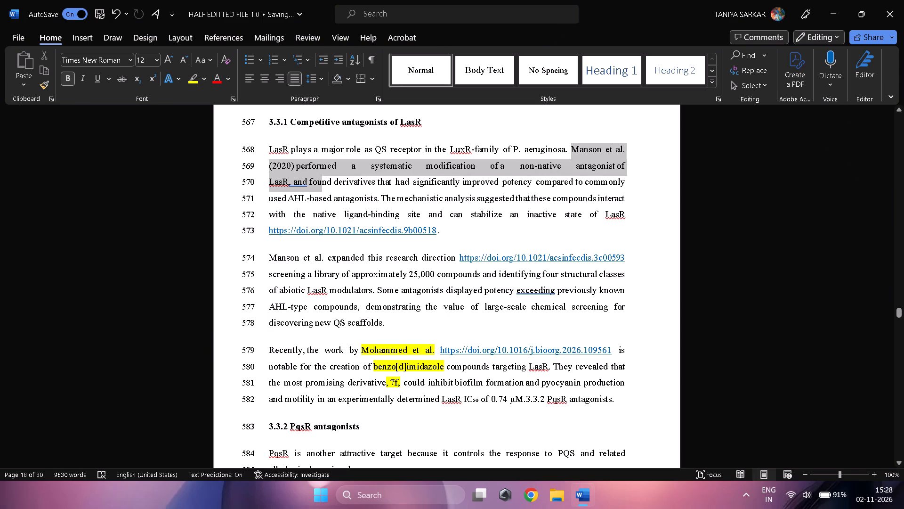
{"action": "left_click_drag", "start_coordinate": [315, 181], "coordinate": [293, 168]}
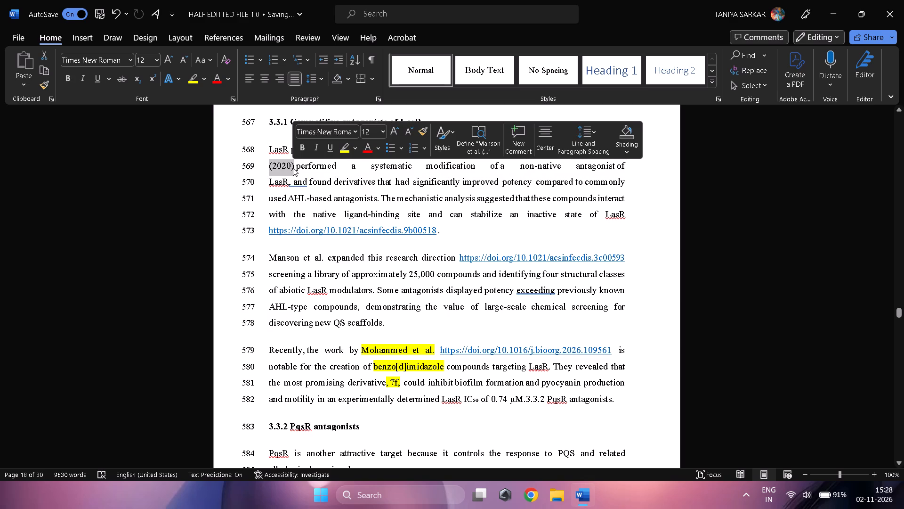
{"action": "left_click", "coordinate": [341, 150]}
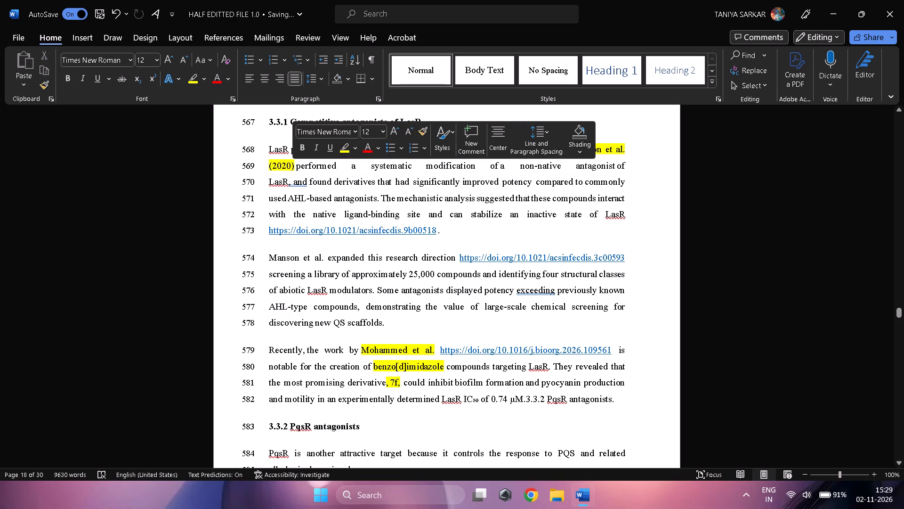
{"action": "left_click", "coordinate": [710, 252]}
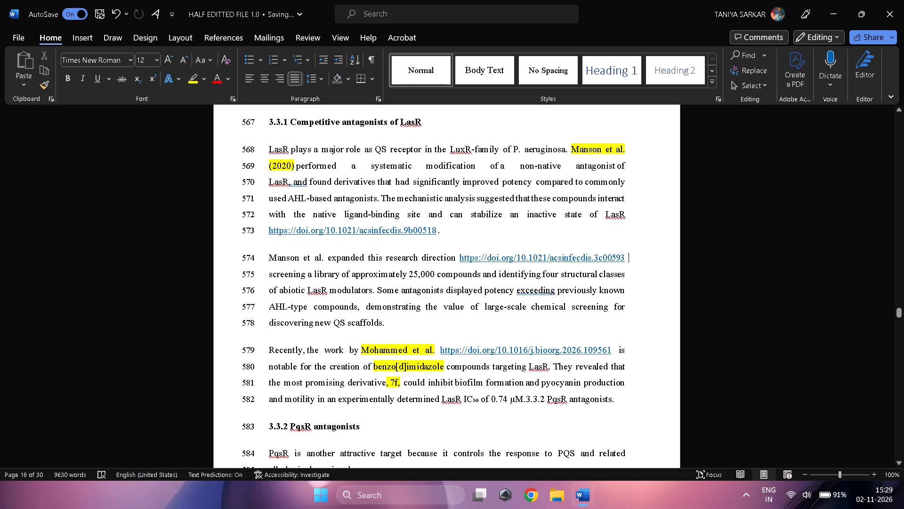
Read sections 3.3.2 to 3.4, checking the text, reference links and the conciseness suggestion for "is in contrast to" at line 610.
{"action": "left_click", "coordinate": [897, 463]}
{"action": "left_click", "coordinate": [897, 463]}
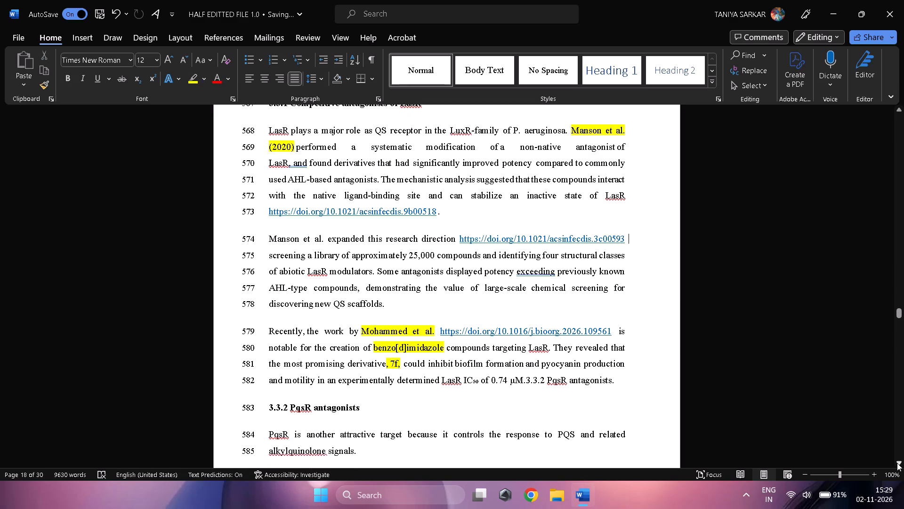
{"action": "left_click", "coordinate": [897, 463]}
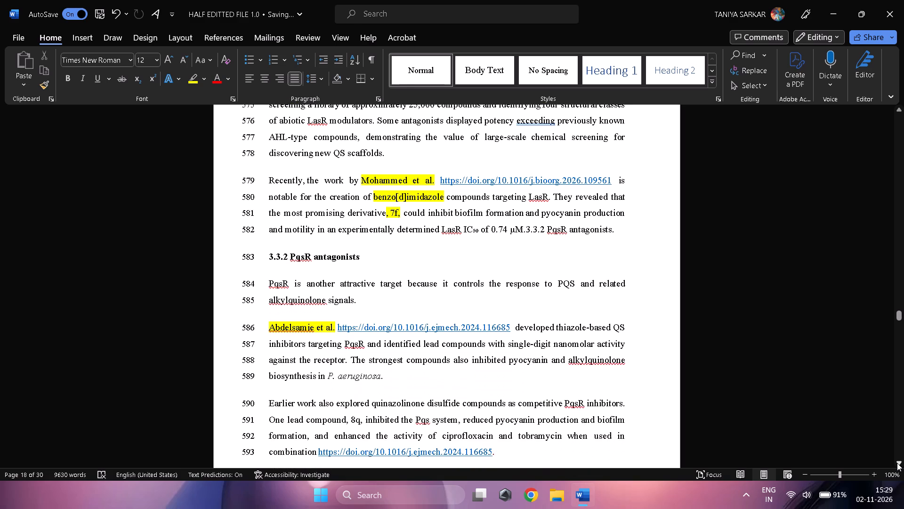
{"action": "left_click", "coordinate": [897, 463]}
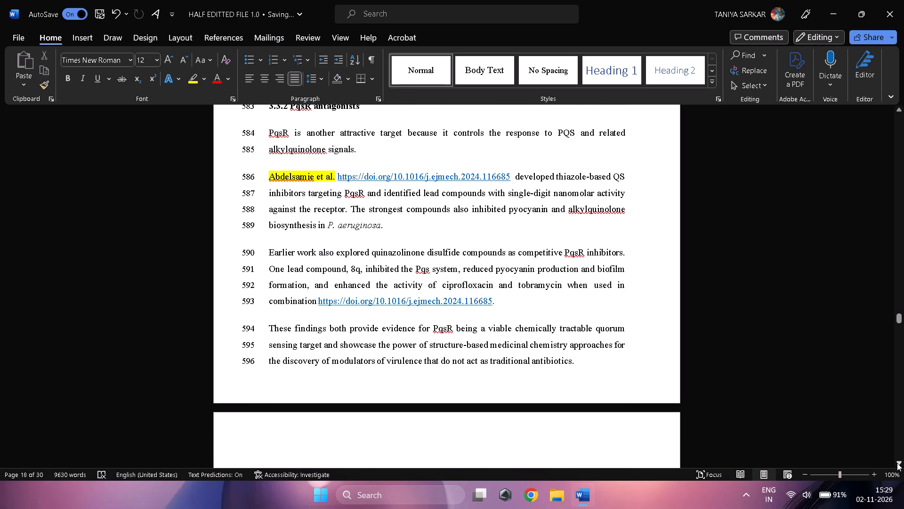
{"action": "triple_click", "coordinate": [897, 463]}
{"action": "triple_click", "coordinate": [897, 463]}
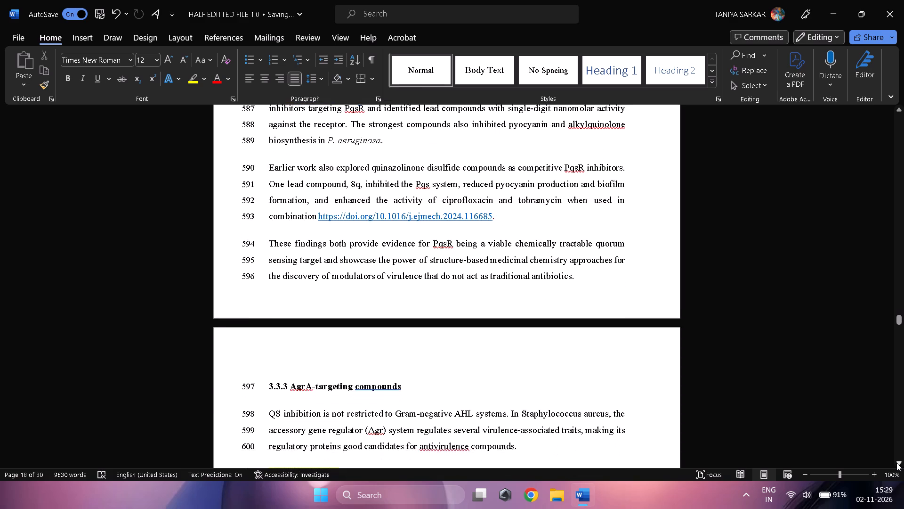
{"action": "triple_click", "coordinate": [896, 462]}
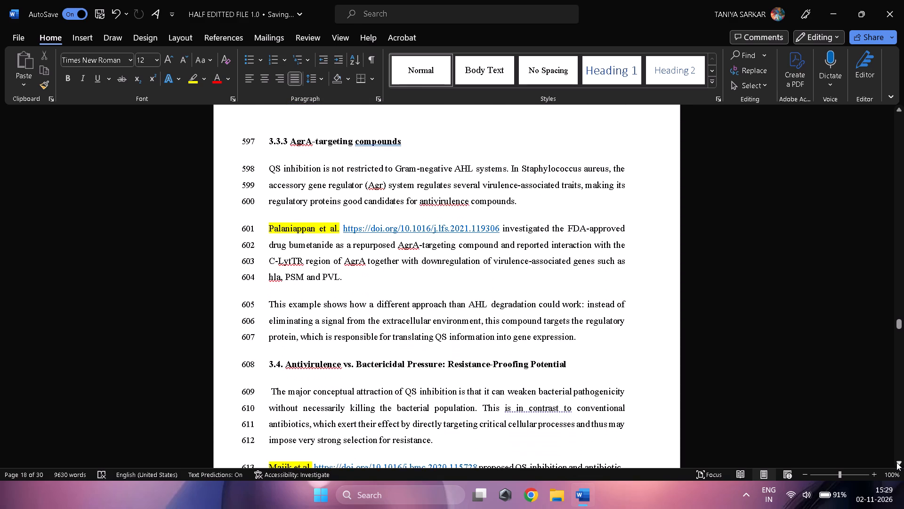
{"action": "triple_click", "coordinate": [896, 462]}
{"action": "double_click", "coordinate": [896, 462]}
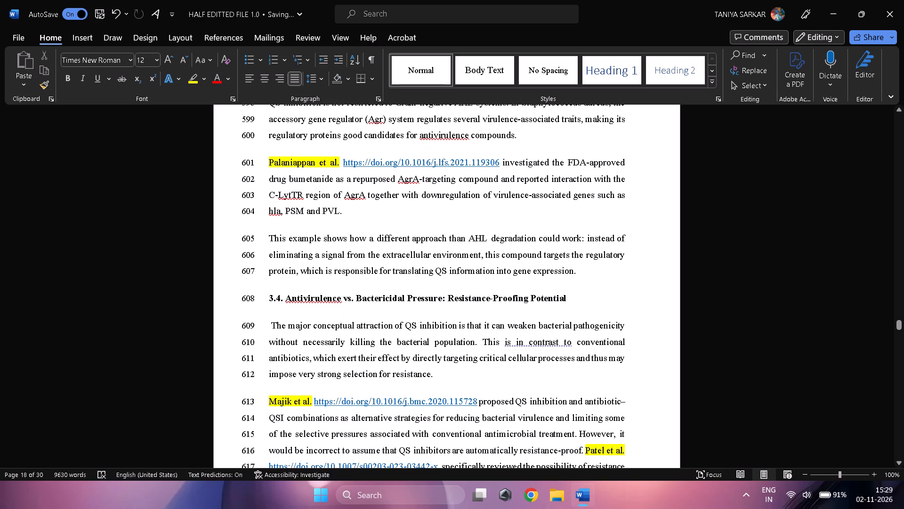
{"action": "left_click", "coordinate": [543, 345]}
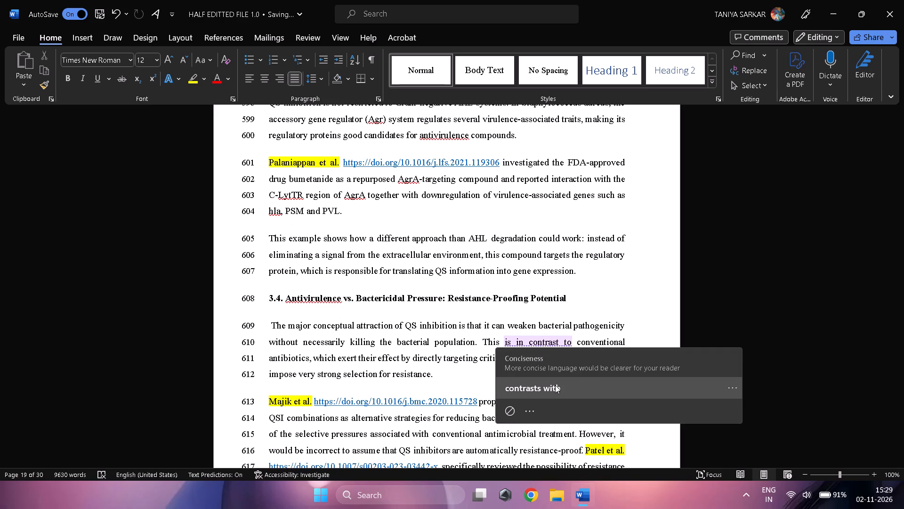
{"action": "left_click", "coordinate": [740, 350]}
{"action": "left_click", "coordinate": [798, 413]}
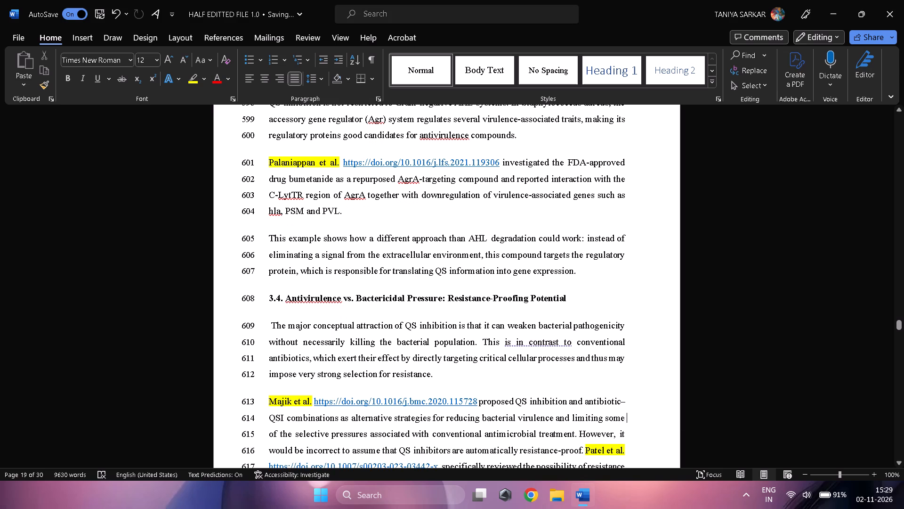
Read the rest of section 3.4 and the start of section 4.1, checking text, highlighted citations and reference links.
{"action": "left_click", "coordinate": [896, 462]}
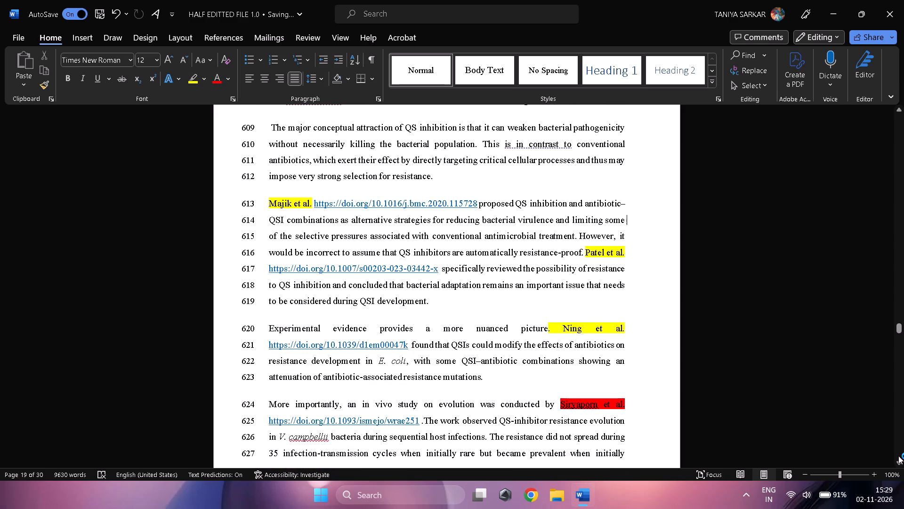
{"action": "left_click", "coordinate": [898, 456]}
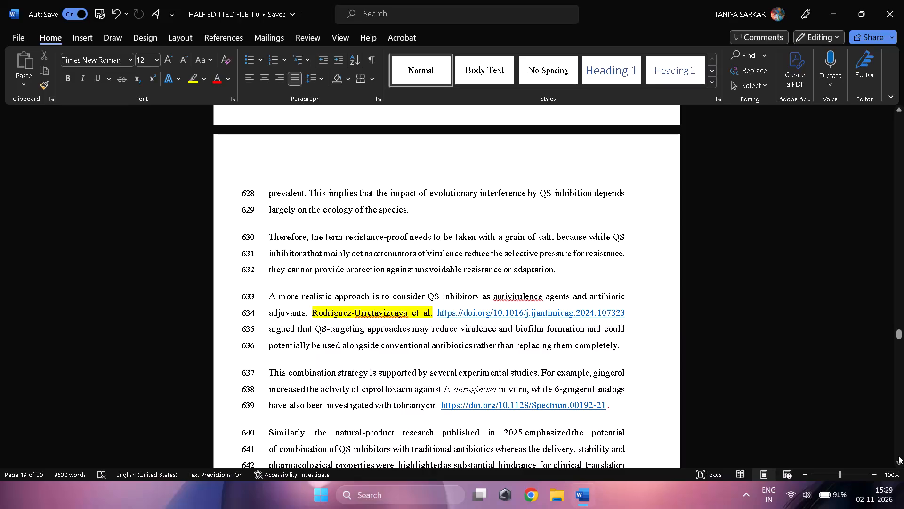
{"action": "left_click", "coordinate": [897, 463]}
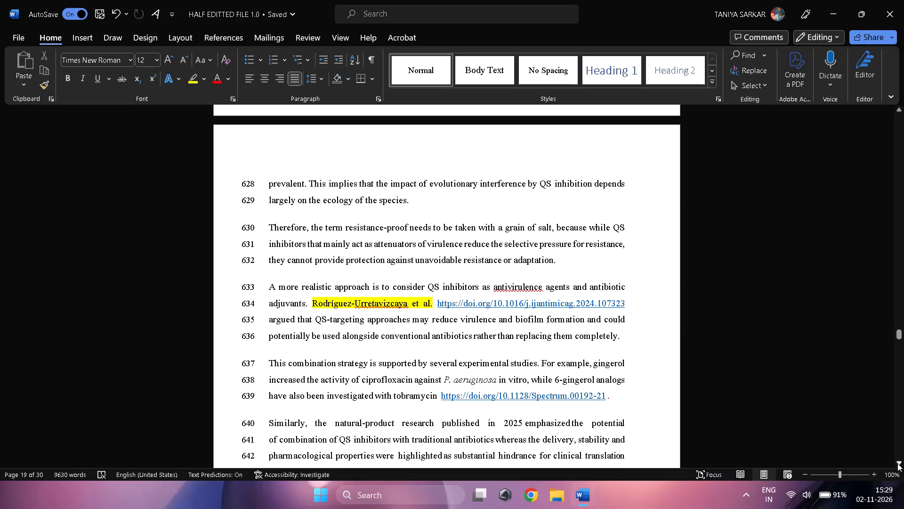
{"action": "triple_click", "coordinate": [899, 460]}
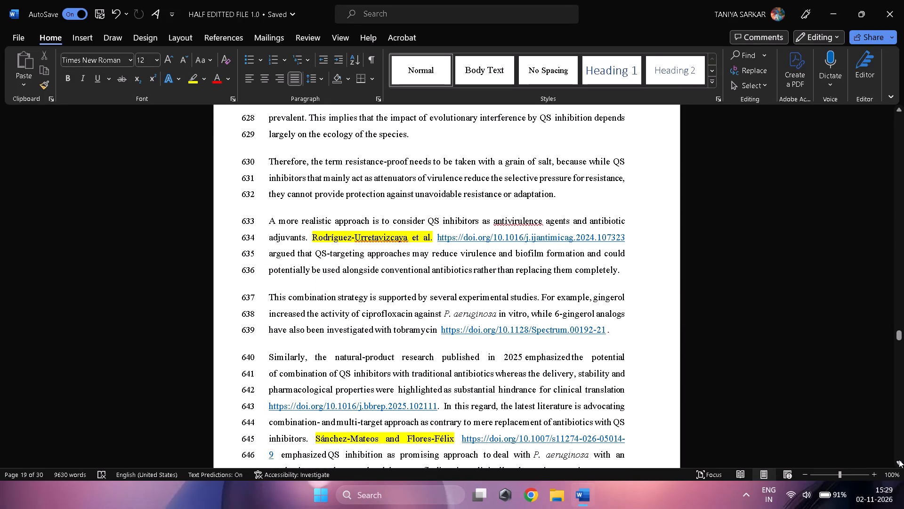
{"action": "triple_click", "coordinate": [899, 460]}
{"action": "triple_click", "coordinate": [899, 460]}
{"action": "triple_click", "coordinate": [899, 460]}
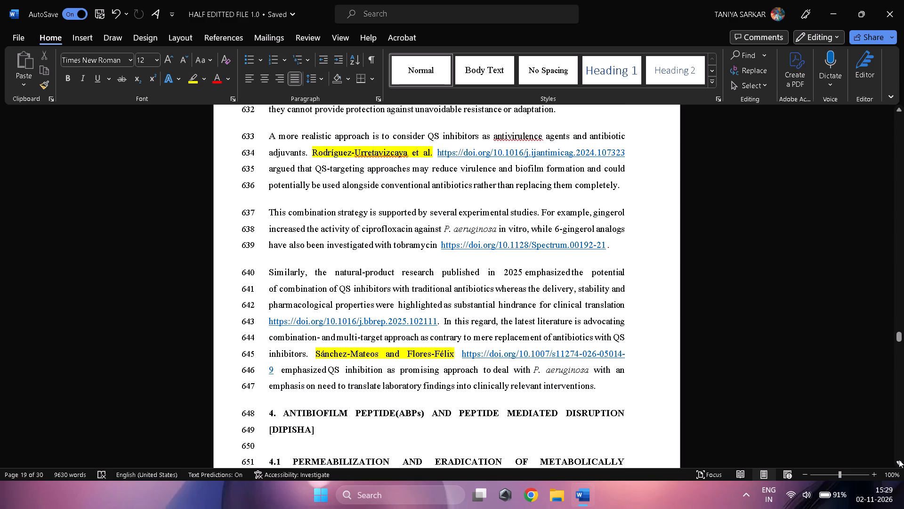
{"action": "triple_click", "coordinate": [899, 460]}
{"action": "triple_click", "coordinate": [899, 460]}
{"action": "triple_click", "coordinate": [899, 460]}
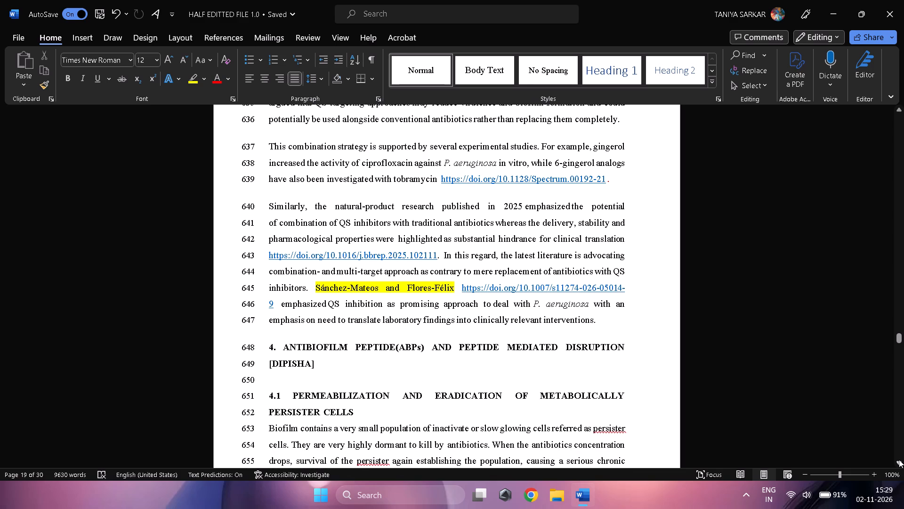
{"action": "triple_click", "coordinate": [899, 460]}
{"action": "left_click", "coordinate": [899, 460]}
{"action": "triple_click", "coordinate": [899, 460]}
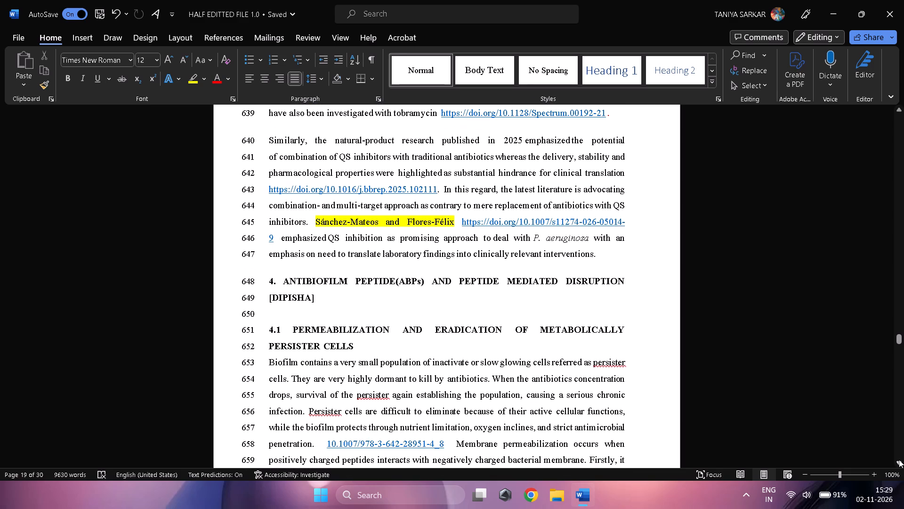
{"action": "double_click", "coordinate": [899, 460]}
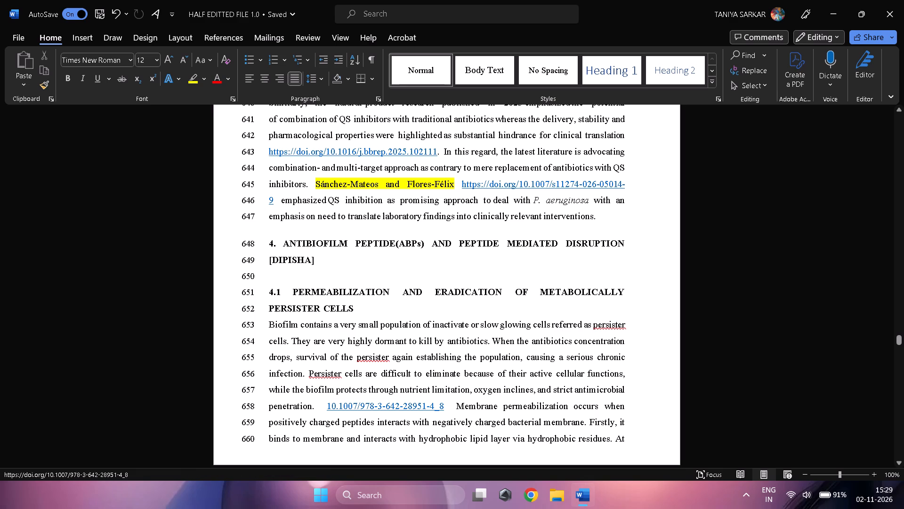
Remove the full stop before the 10.1128/AEM.02440-10 link at line 663, leaving a single space after "cell death".
{"action": "left_click", "coordinate": [898, 462]}
{"action": "left_click", "coordinate": [898, 462]}
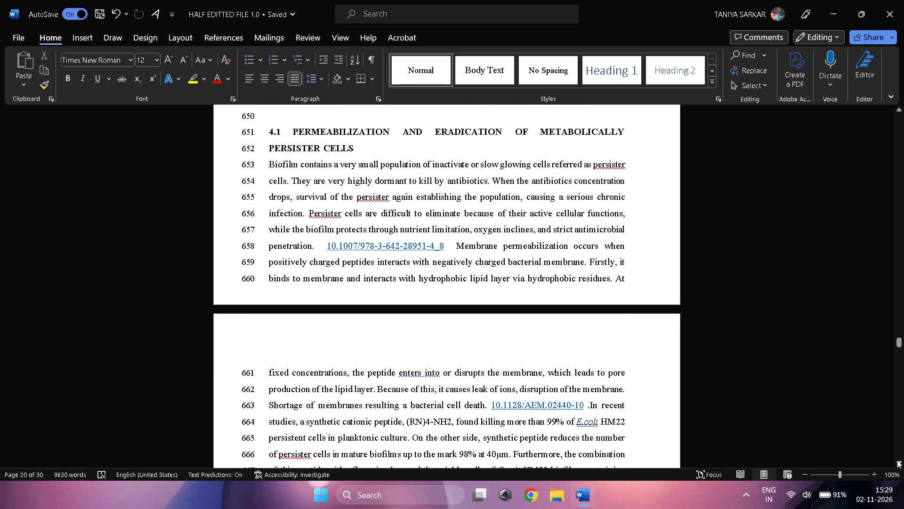
{"action": "left_click", "coordinate": [490, 410]}
{"action": "key", "text": "BackSpace"}
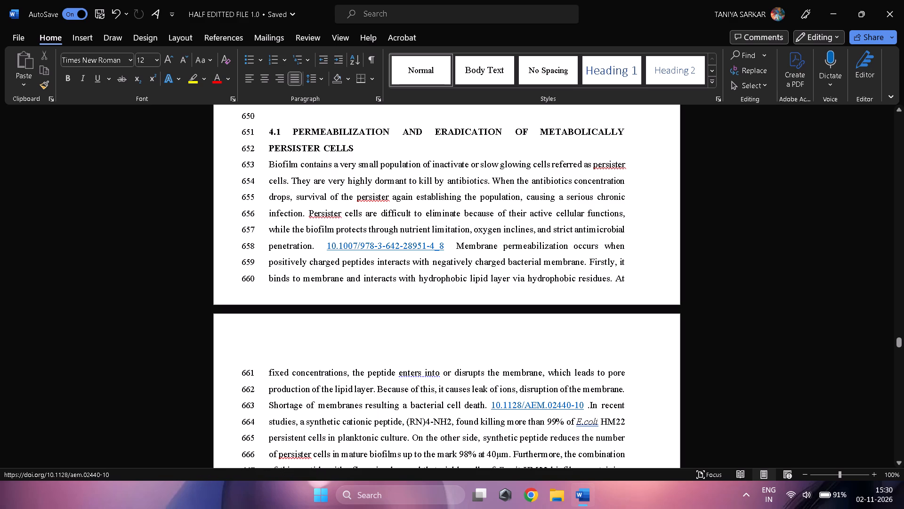
{"action": "key", "text": "BackSpace"}
{"action": "key", "text": "space"}
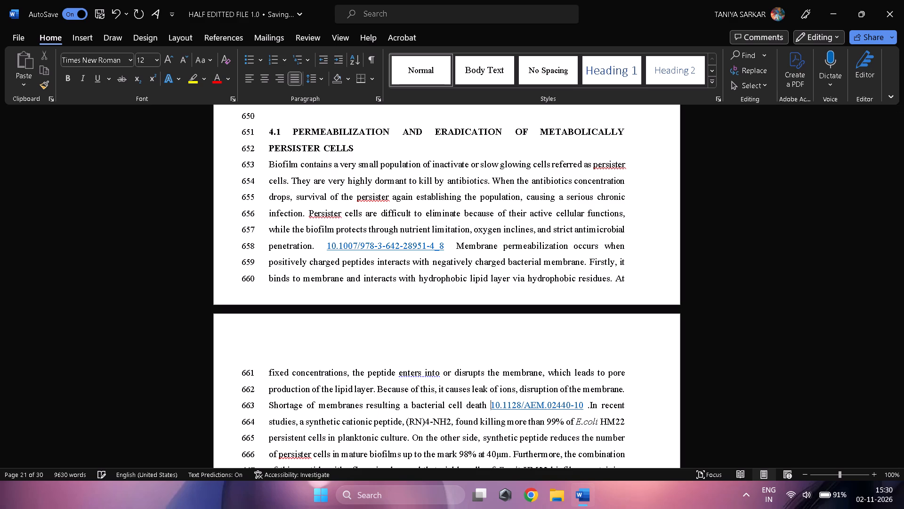
{"action": "left_click", "coordinate": [325, 247]}
{"action": "key", "text": "BackSpace"}
{"action": "key", "text": "BackSpace"}
{"action": "key", "text": "BackSpace"}
{"action": "key", "text": "space"}
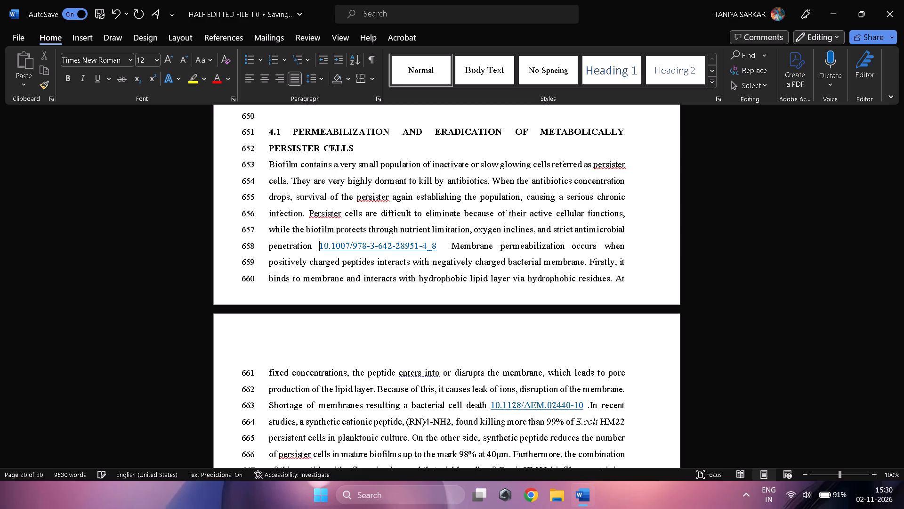
Open the reference links at lines 658 and 663 in the browser to check their sources, closing each page after viewing.
{"action": "left_click", "coordinate": [377, 246], "text": "ctrl"}
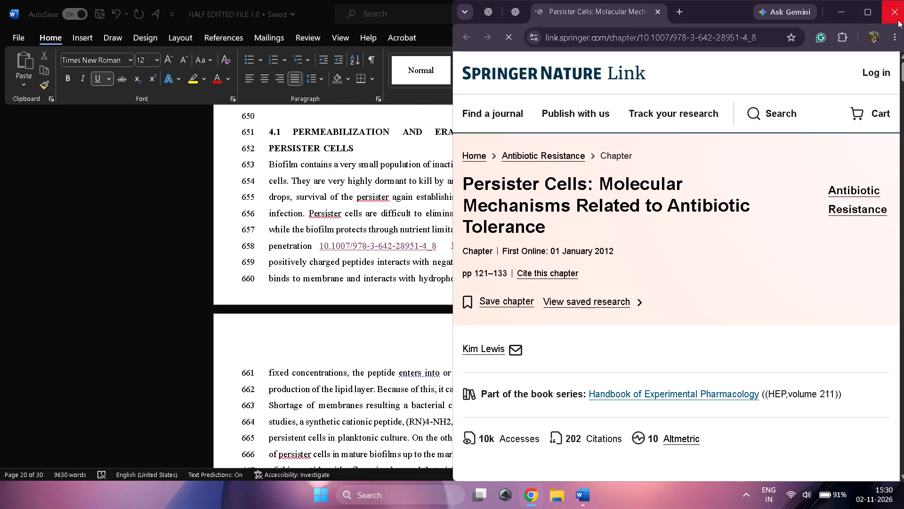
{"action": "left_click", "coordinate": [898, 20]}
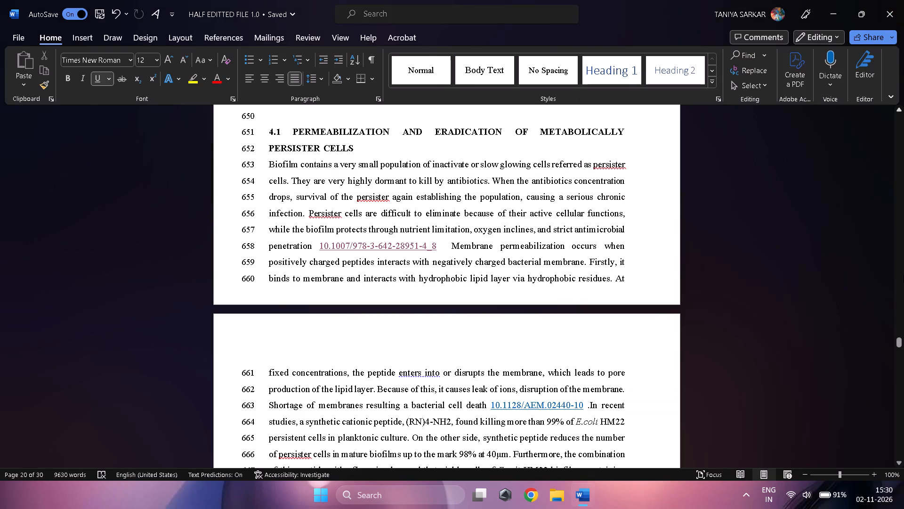
{"action": "left_click", "coordinate": [898, 341]}
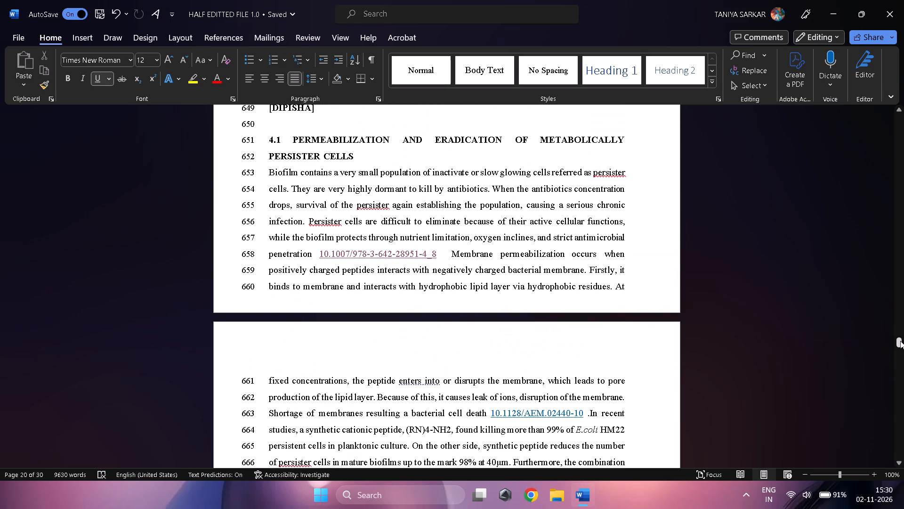
{"action": "left_click", "coordinate": [560, 417], "text": "ctrl"}
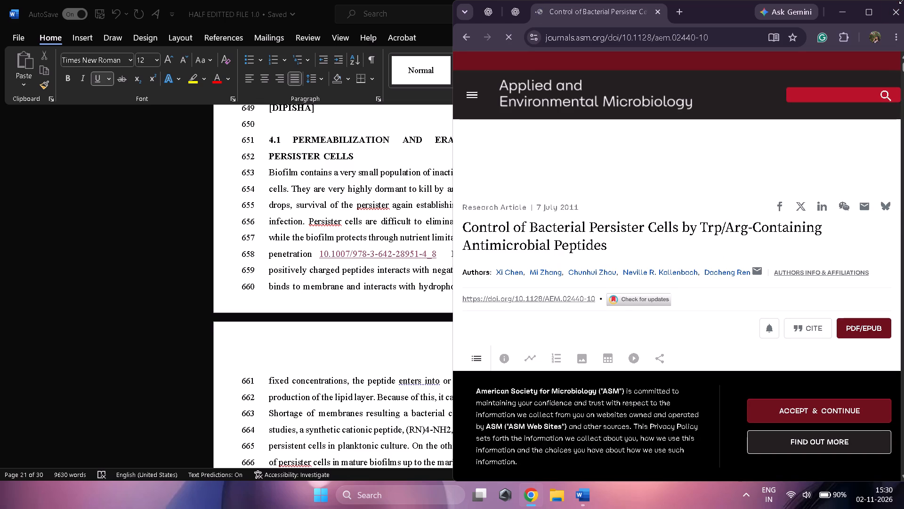
{"action": "left_click", "coordinate": [903, 0]}
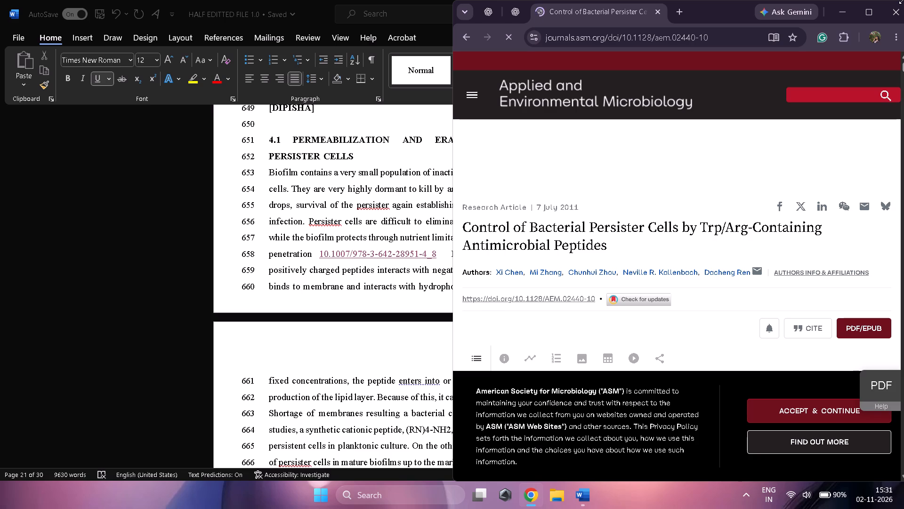
{"action": "left_click", "coordinate": [897, 8]}
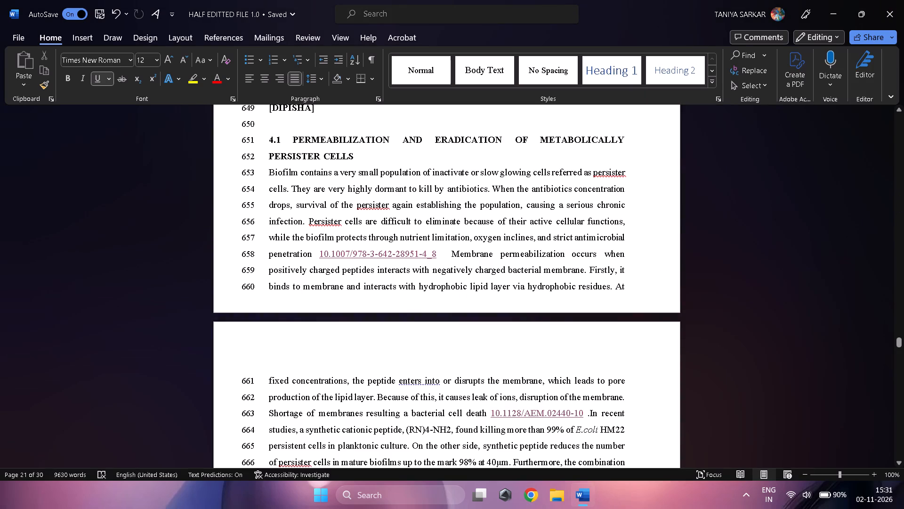
{"action": "left_click", "coordinate": [450, 253]}
{"action": "key", "text": "BackSpace"}
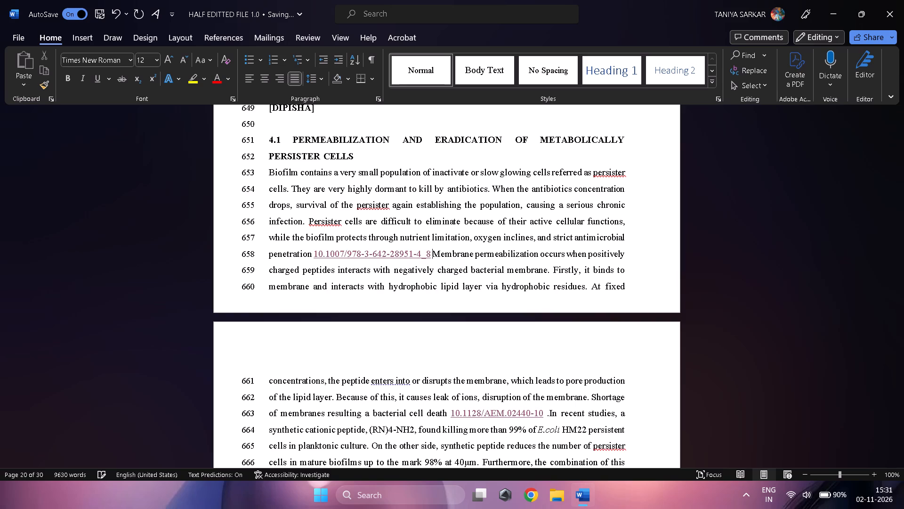
{"action": "key", "text": "period"}
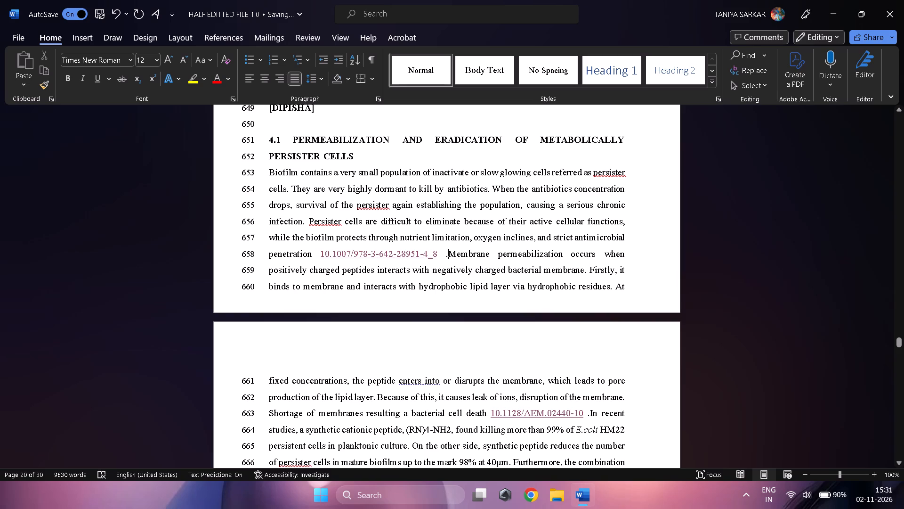
{"action": "double_click", "coordinate": [899, 461]}
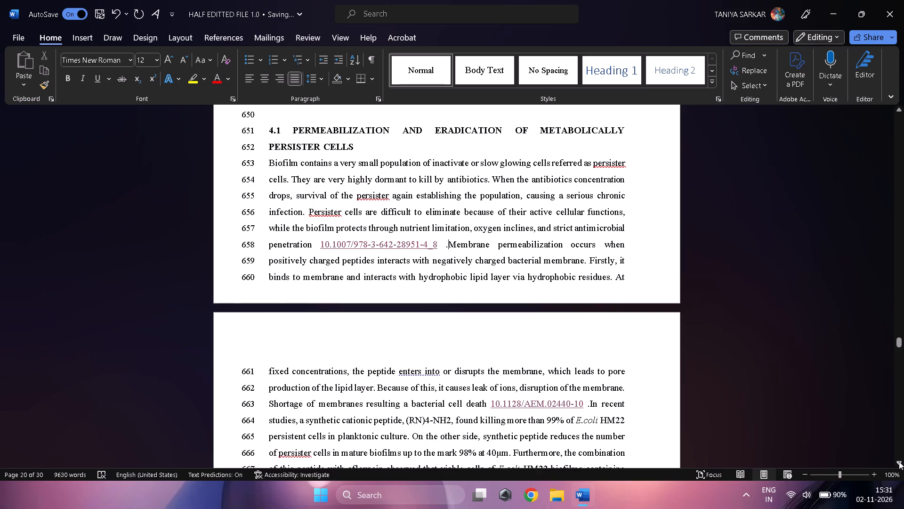
Open the 10.1128/AEM.02440-10 links at lines 663 and 668 to check the source, with the manuscript and browser arranged side by side.
{"action": "left_click", "coordinate": [899, 461]}
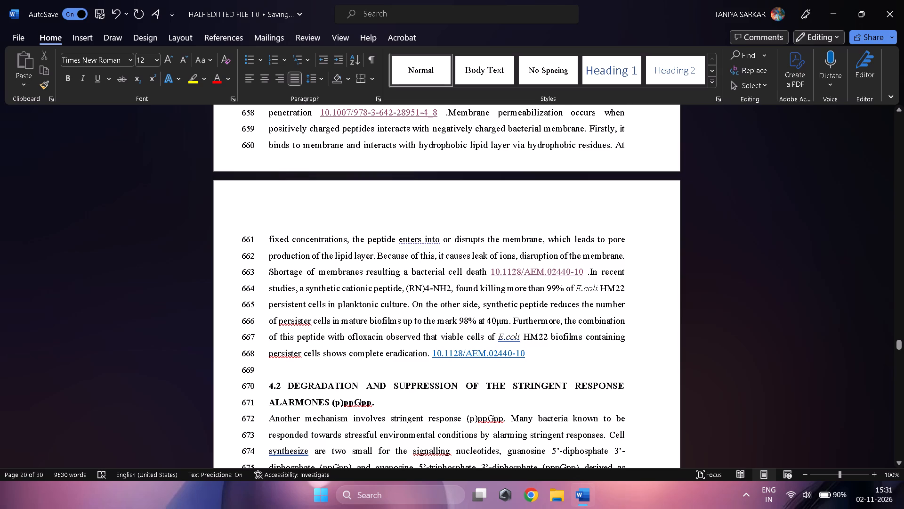
{"action": "left_click", "coordinate": [547, 270], "text": "ctrl"}
{"action": "left_click", "coordinate": [418, 199]}
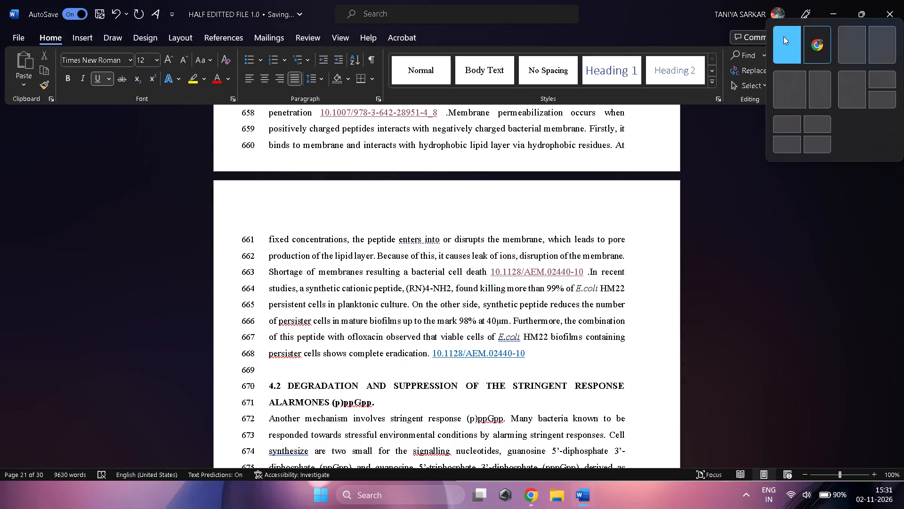
{"action": "left_click", "coordinate": [783, 36]}
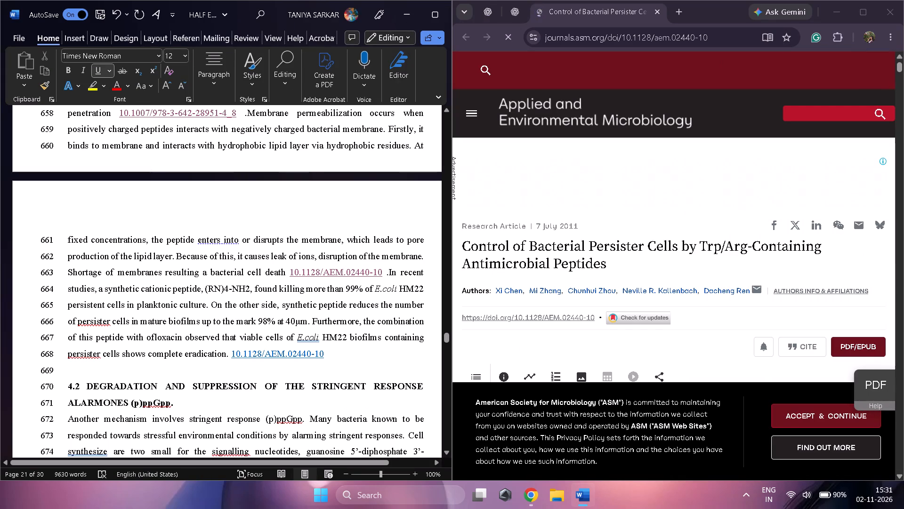
{"action": "left_click", "coordinate": [305, 358], "text": "ctrl"}
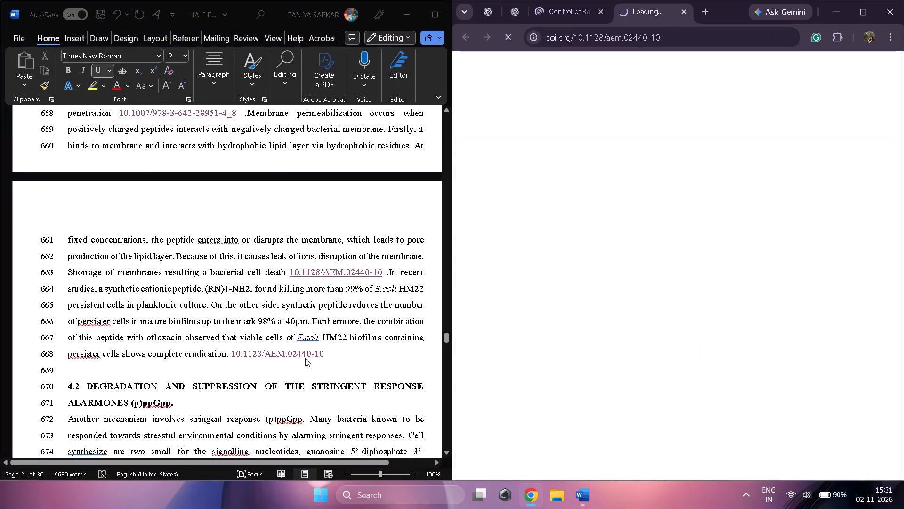
Ignore the grammar suggestion about spacing in "E.coli" at line 667.
{"action": "left_click", "coordinate": [307, 337]}
{"action": "left_click", "coordinate": [307, 339]}
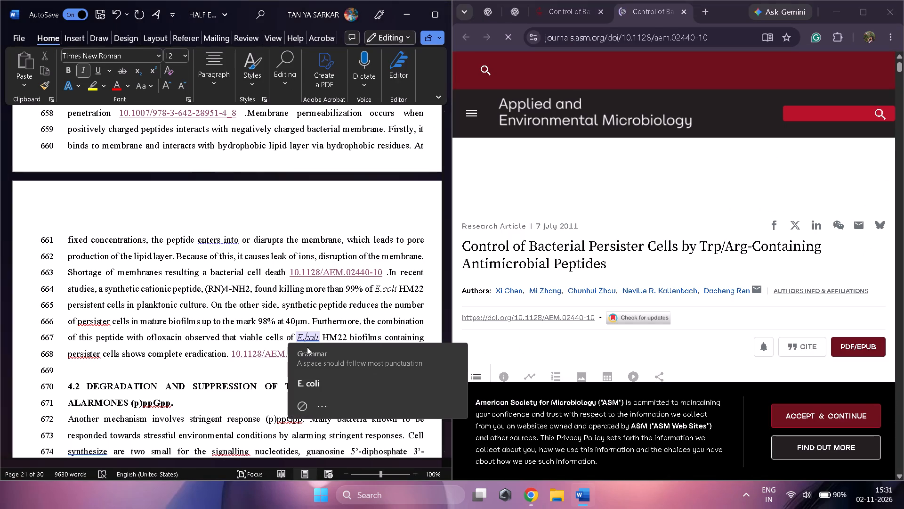
{"action": "left_click", "coordinate": [319, 405]}
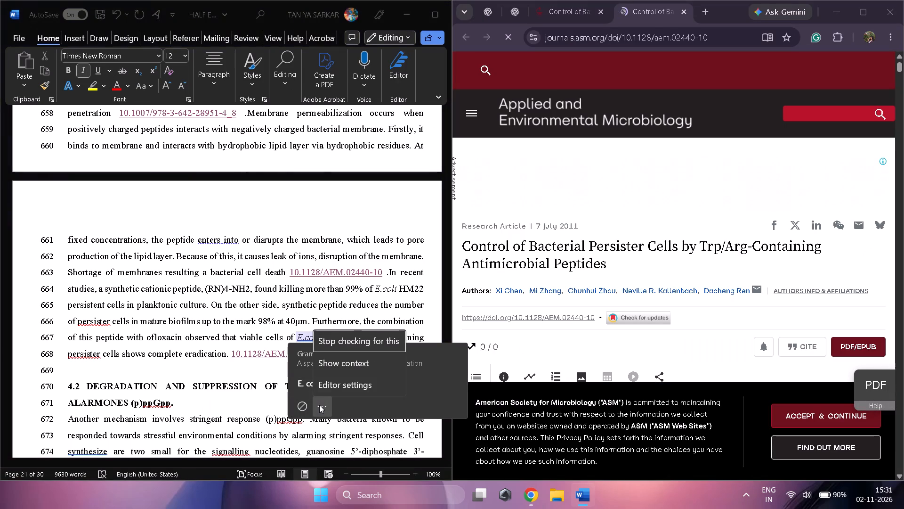
{"action": "left_click", "coordinate": [307, 405]}
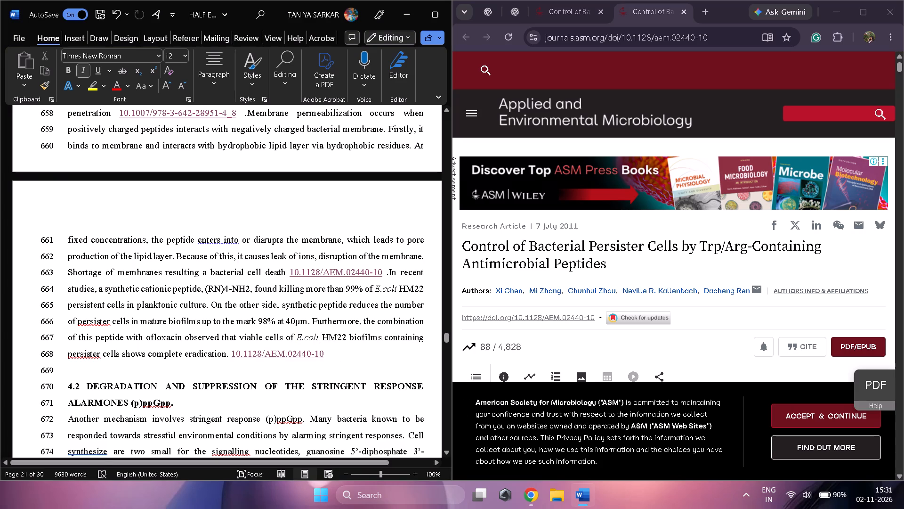
Open the section 4.2 reference links 10.1146/annurev.micro.62.081307.162903 and 10.1128/aac.00064-12 in the browser to check their sources.
{"action": "left_click", "coordinate": [447, 451]}
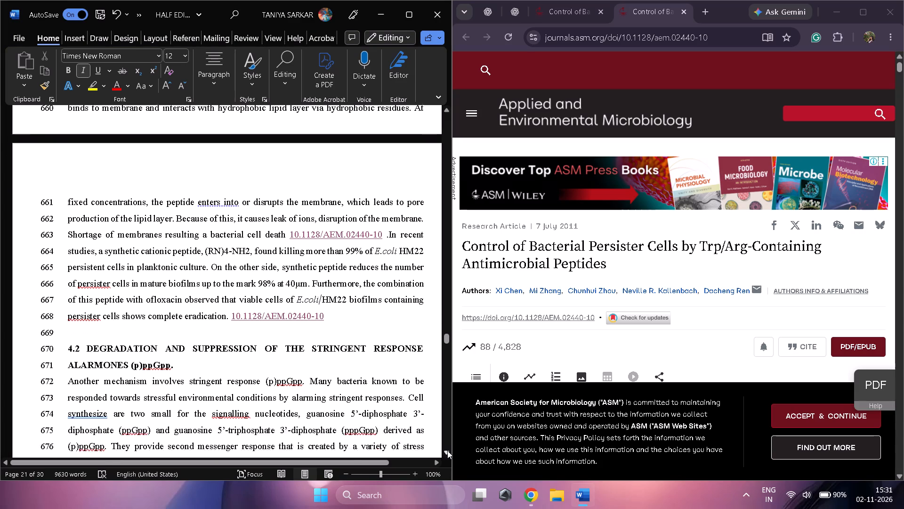
{"action": "left_click", "coordinate": [445, 451]}
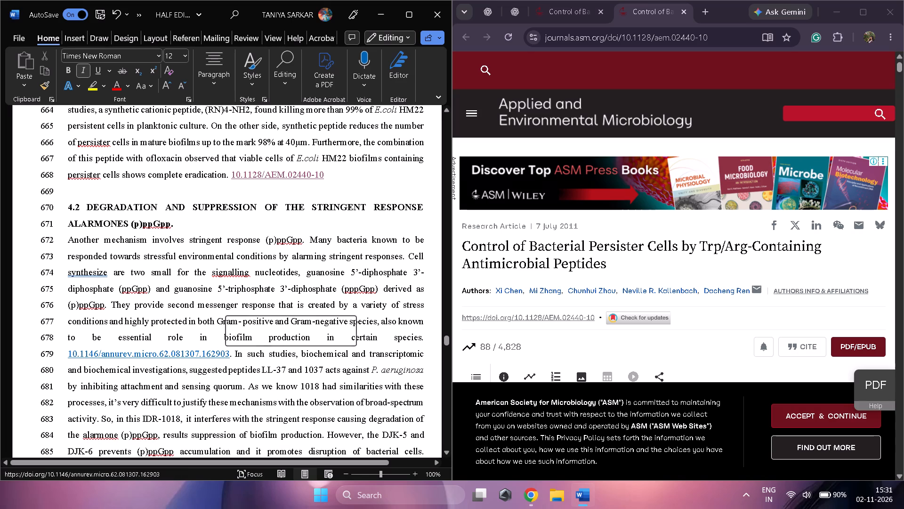
{"action": "left_click", "coordinate": [115, 352], "text": "ctrl"}
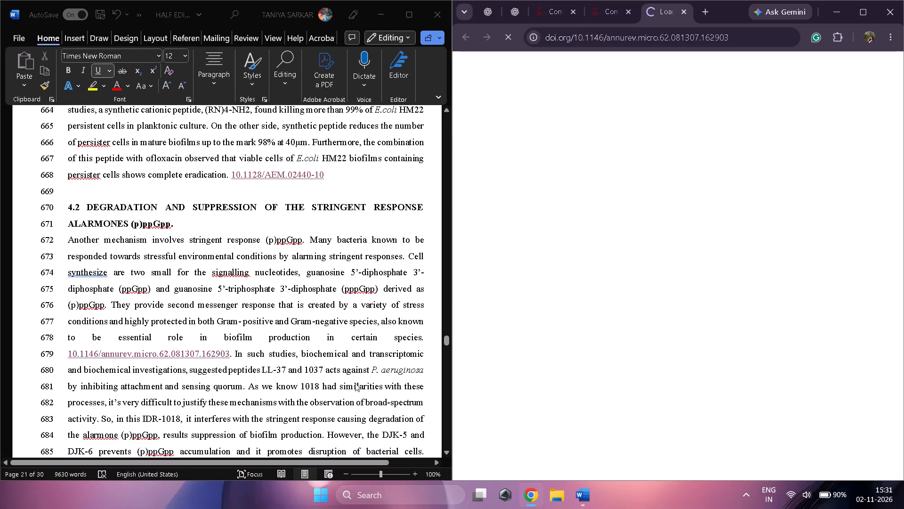
{"action": "left_click", "coordinate": [447, 446]}
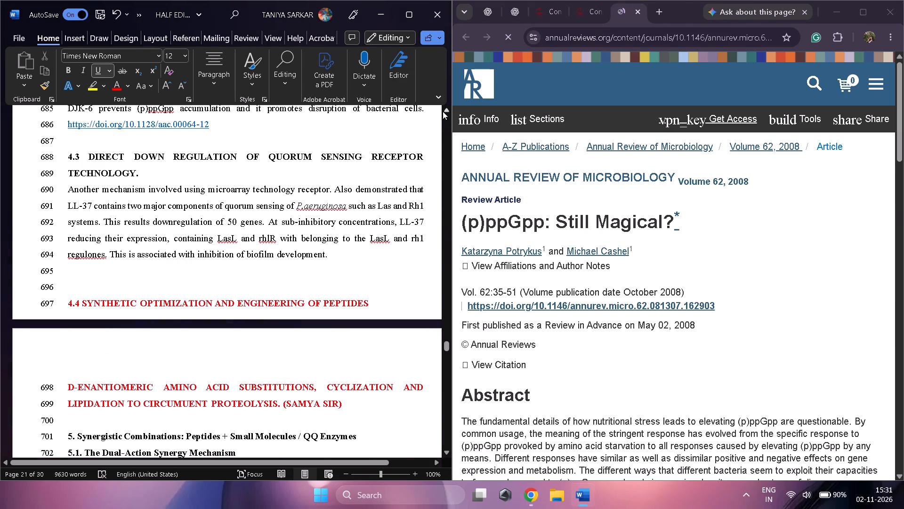
{"action": "double_click", "coordinate": [443, 109]}
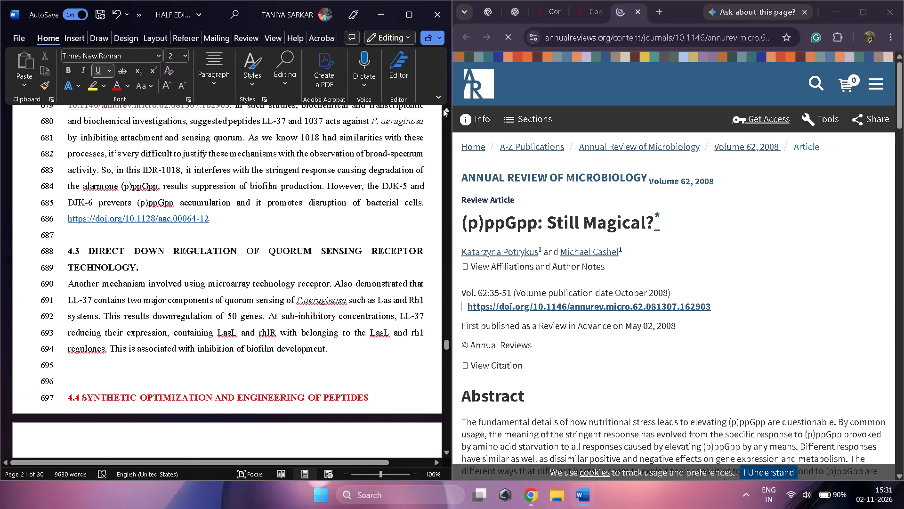
{"action": "left_click", "coordinate": [443, 109]}
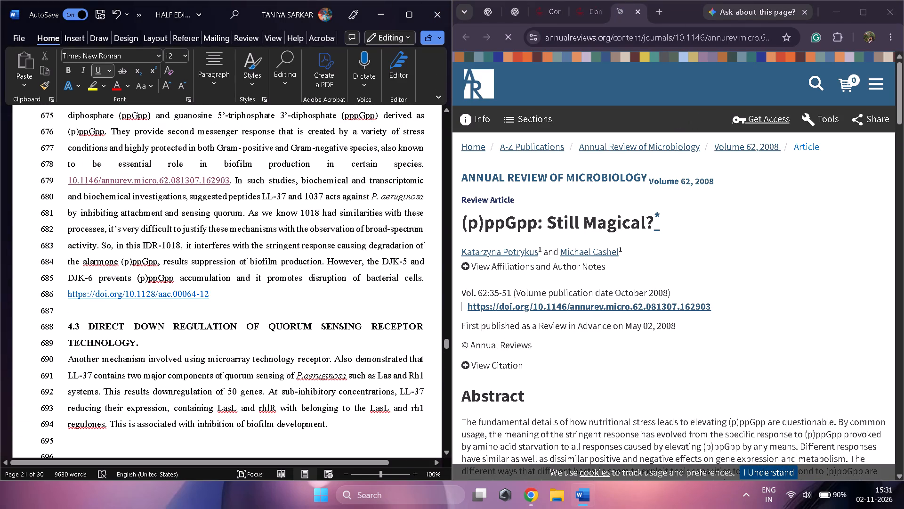
{"action": "left_click", "coordinate": [169, 299], "text": "ctrl"}
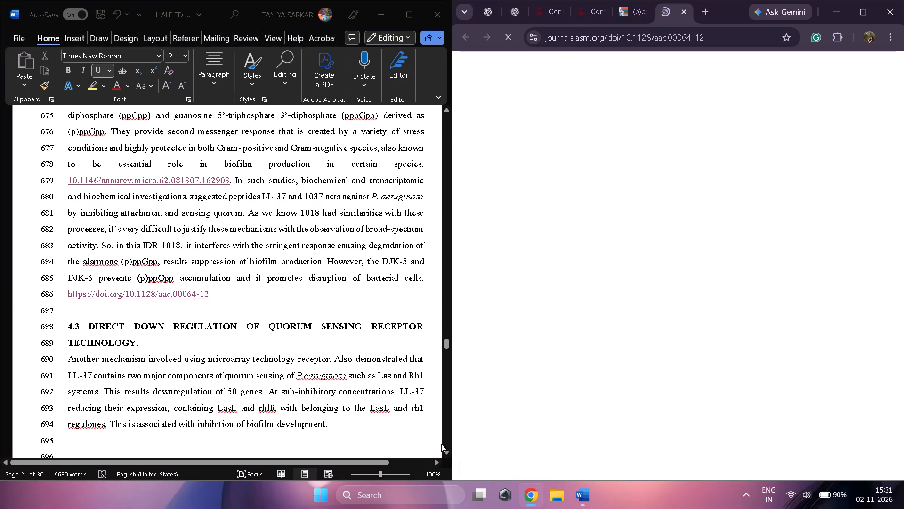
Highlight the section 4.3 heading on quorum sensing receptor down regulation and its whole paragraph, lines 688 to 694, in yellow.
{"action": "left_click", "coordinate": [449, 451]}
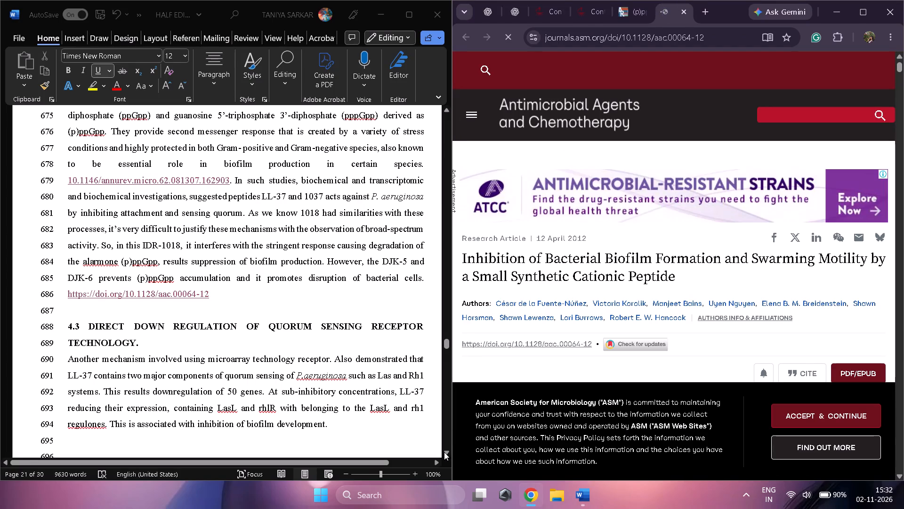
{"action": "triple_click", "coordinate": [444, 452]}
{"action": "left_click", "coordinate": [444, 452]}
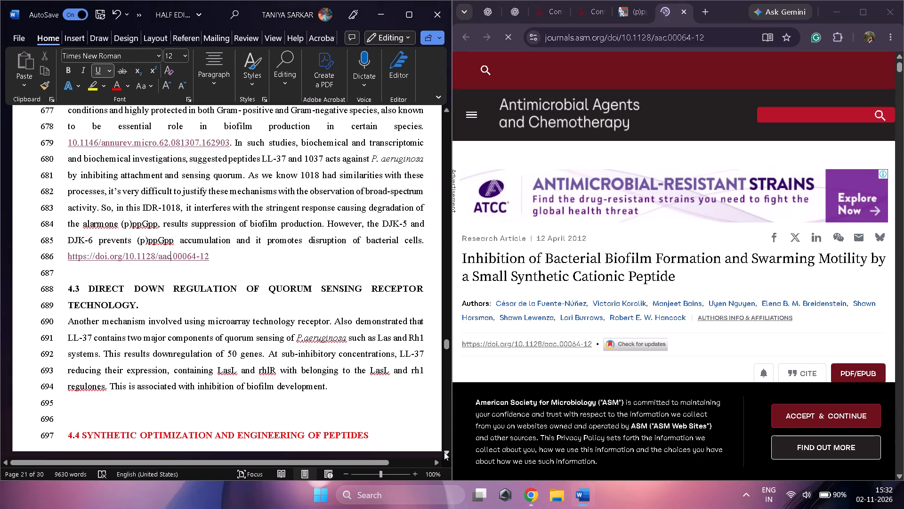
{"action": "left_click", "coordinate": [444, 452]}
{"action": "left_click", "coordinate": [444, 452]}
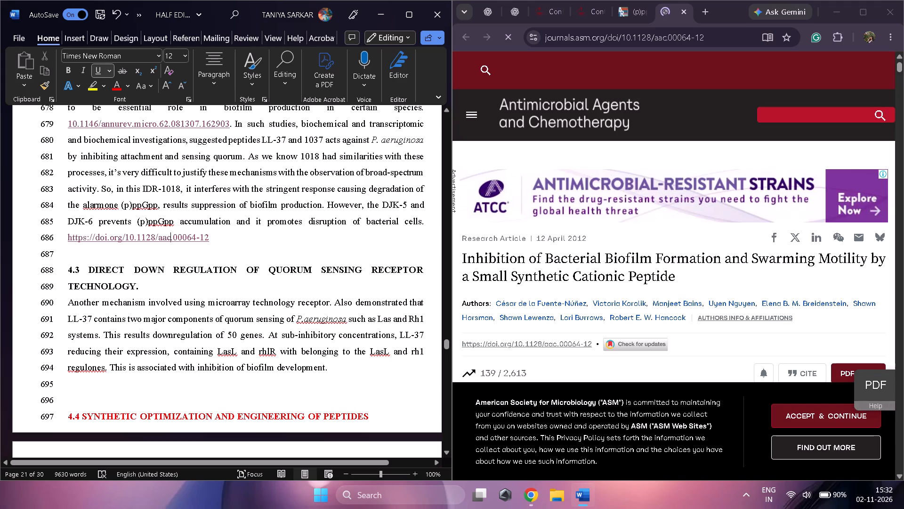
{"action": "left_click", "coordinate": [362, 405]}
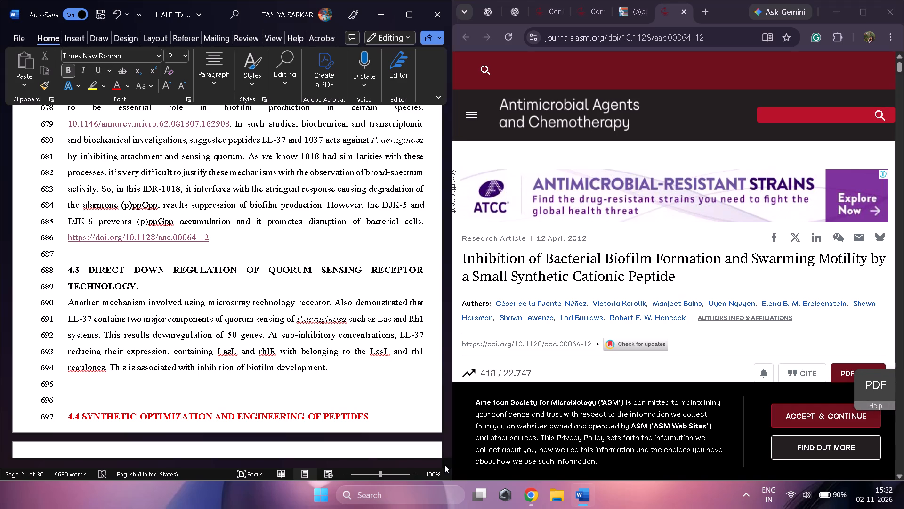
{"action": "left_click", "coordinate": [446, 457]}
{"action": "triple_click", "coordinate": [446, 457]}
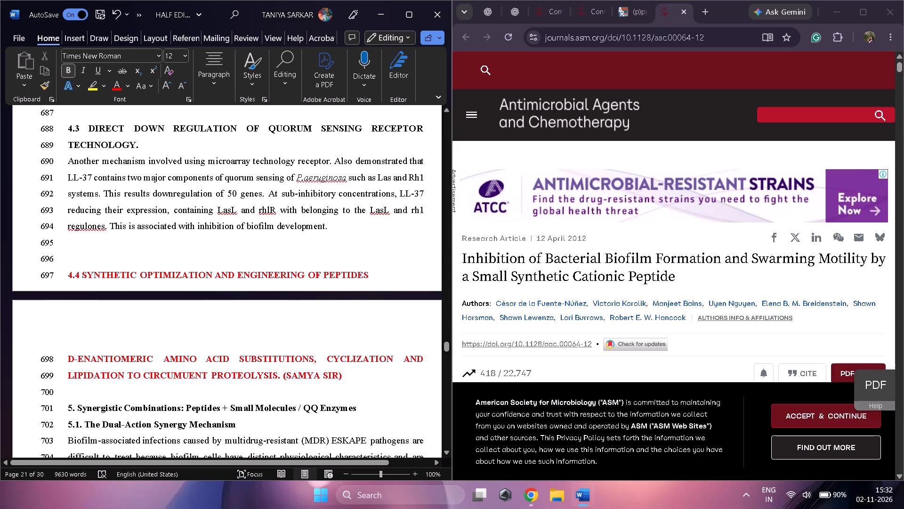
{"action": "left_click_drag", "start_coordinate": [68, 128], "coordinate": [373, 228]}
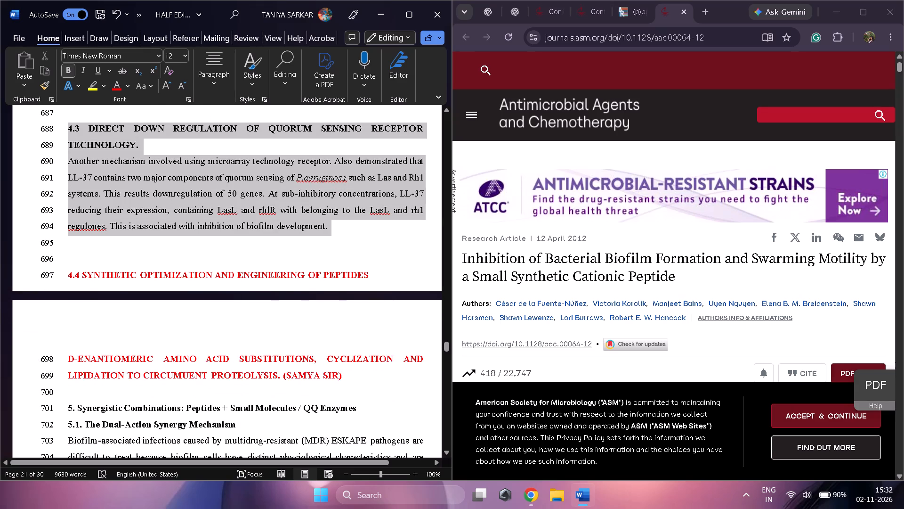
{"action": "left_click_drag", "start_coordinate": [373, 228], "coordinate": [386, 228]}
{"action": "left_click", "coordinate": [432, 210]}
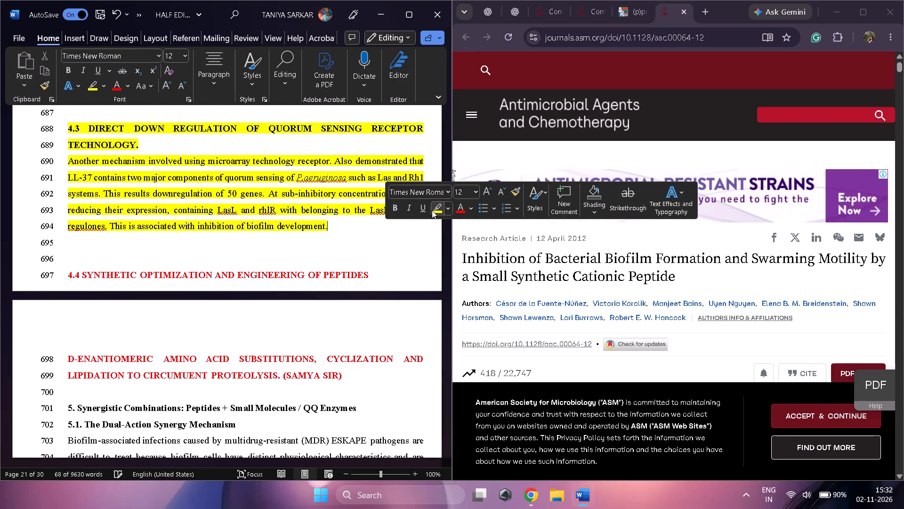
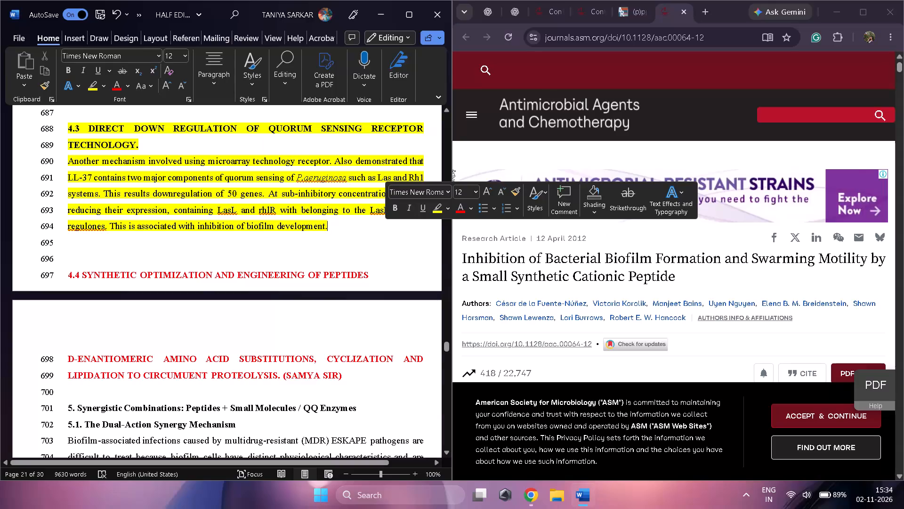
Insert a blank line before the section 4.4 heading on synthetic optimization and engineering of peptides.
{"action": "left_click", "coordinate": [258, 266]}
{"action": "key", "text": "Return"}
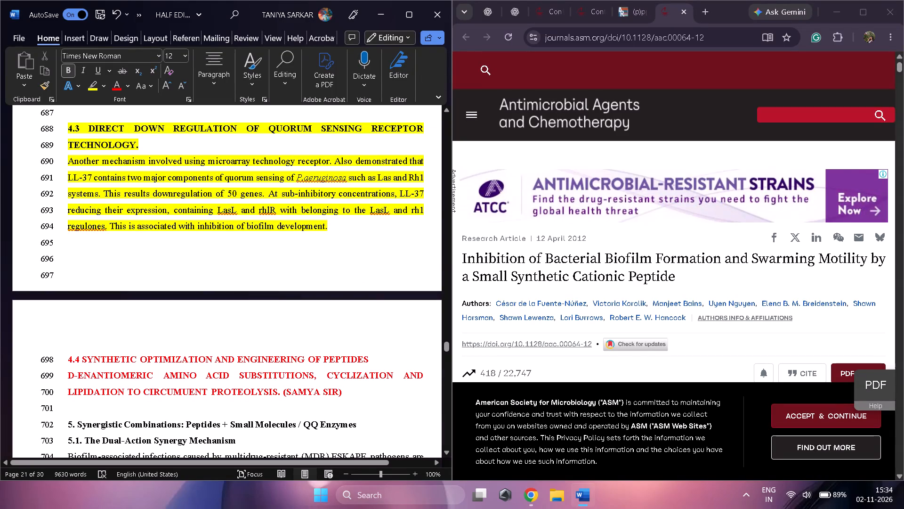
Change the highlight of the section 4.3 heading and its paragraph, lines 688 to 694, to turquoise.
{"action": "left_click_drag", "start_coordinate": [66, 128], "coordinate": [349, 223]}
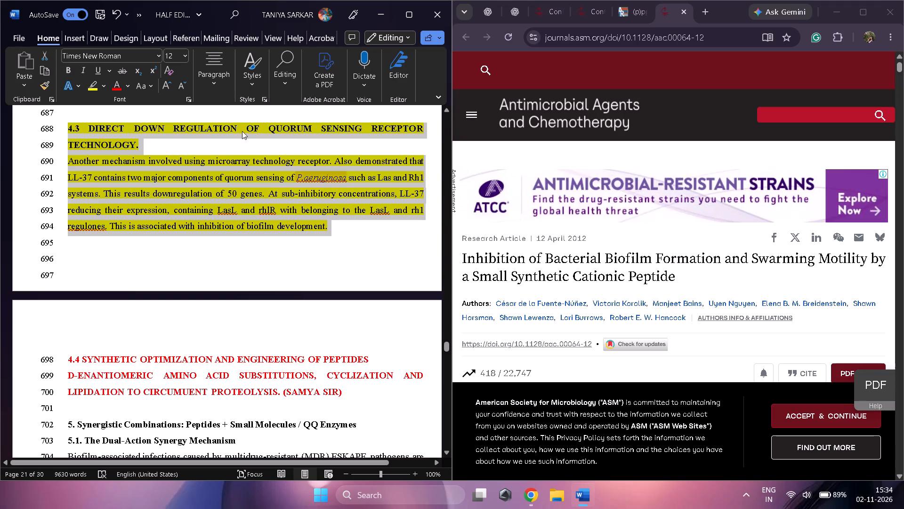
{"action": "left_click", "coordinate": [126, 85]}
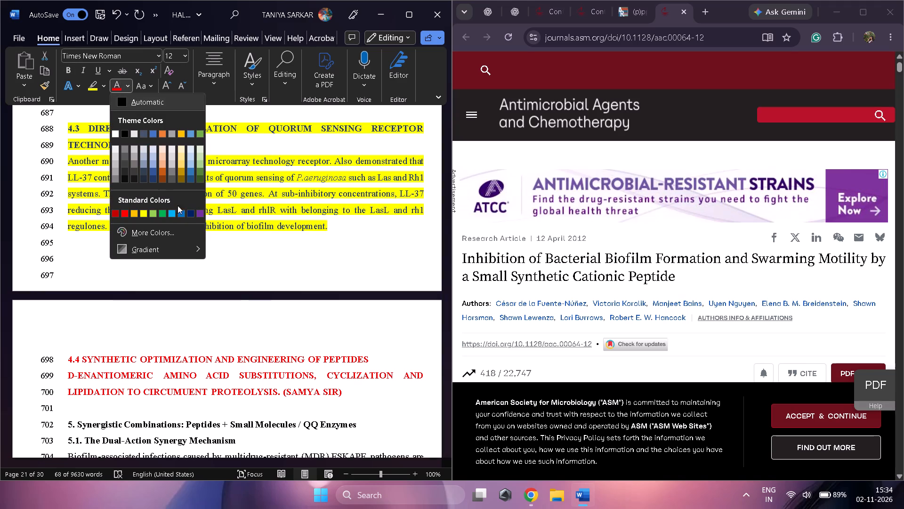
{"action": "left_click", "coordinate": [100, 83]}
{"action": "left_click", "coordinate": [130, 106]}
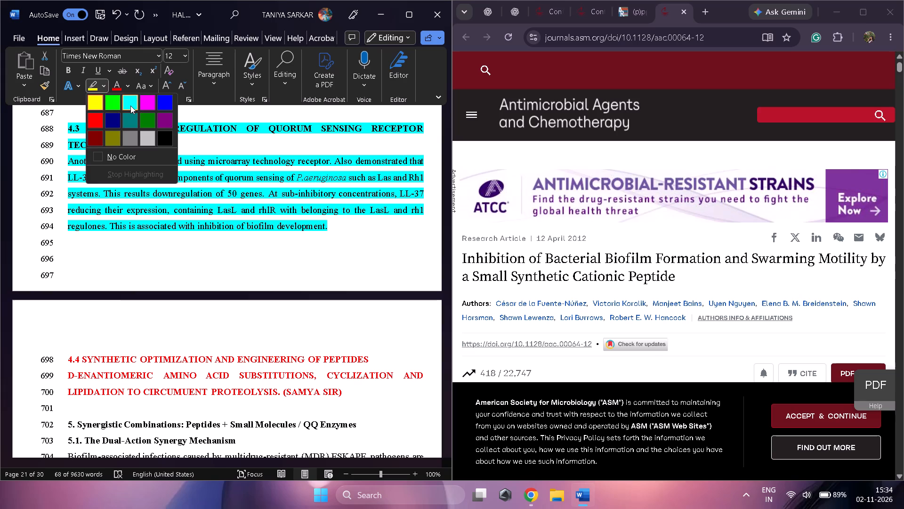
{"action": "left_click", "coordinate": [321, 273]}
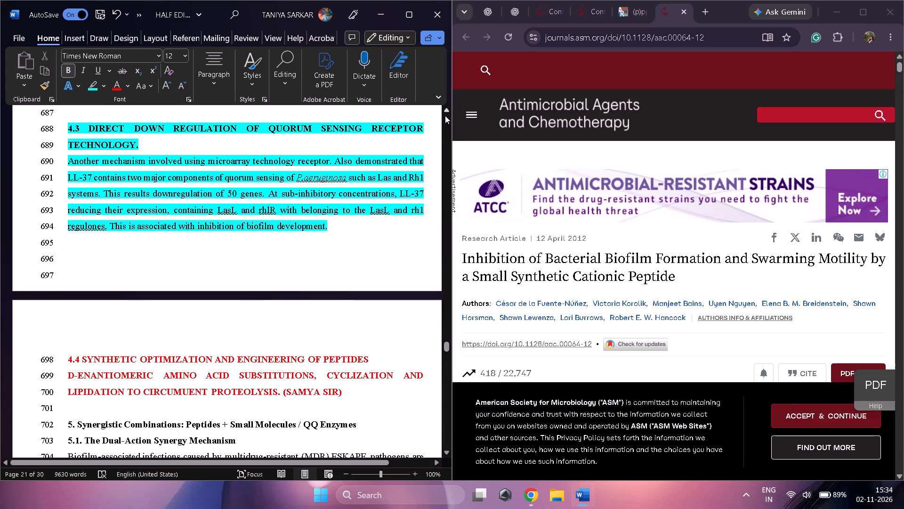
Look back through the earlier sections of the manuscript, up to the turquoise-highlighted passage at lines 139 to 159.
{"action": "left_click", "coordinate": [444, 119]}
{"action": "left_click", "coordinate": [444, 119]}
{"action": "left_click", "coordinate": [444, 119]}
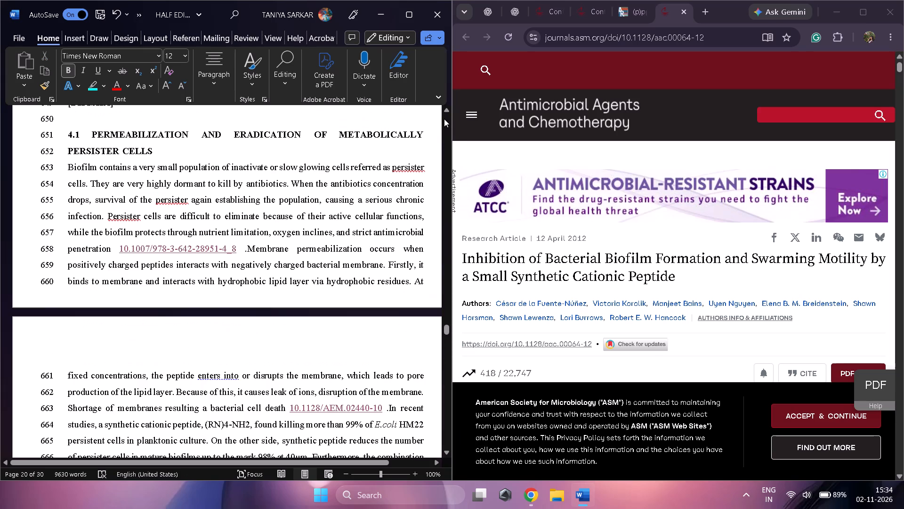
{"action": "left_click", "coordinate": [444, 119]}
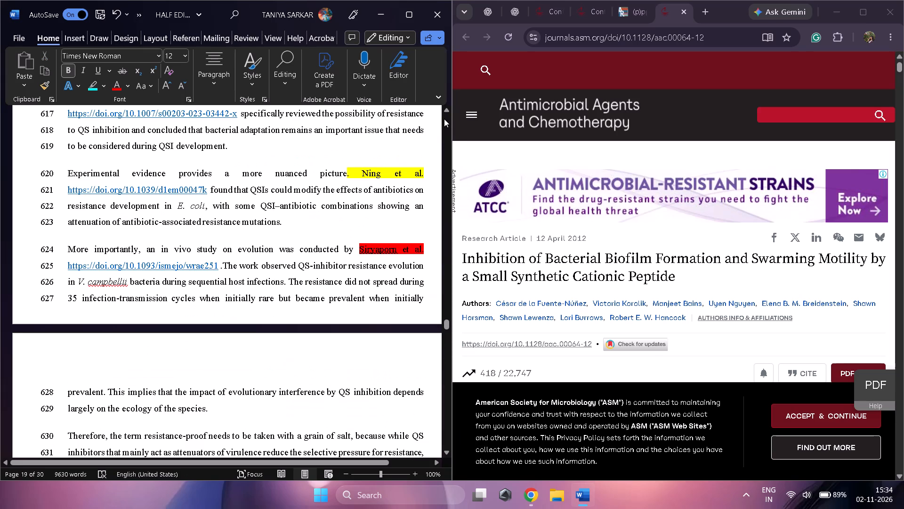
{"action": "left_click", "coordinate": [444, 119]}
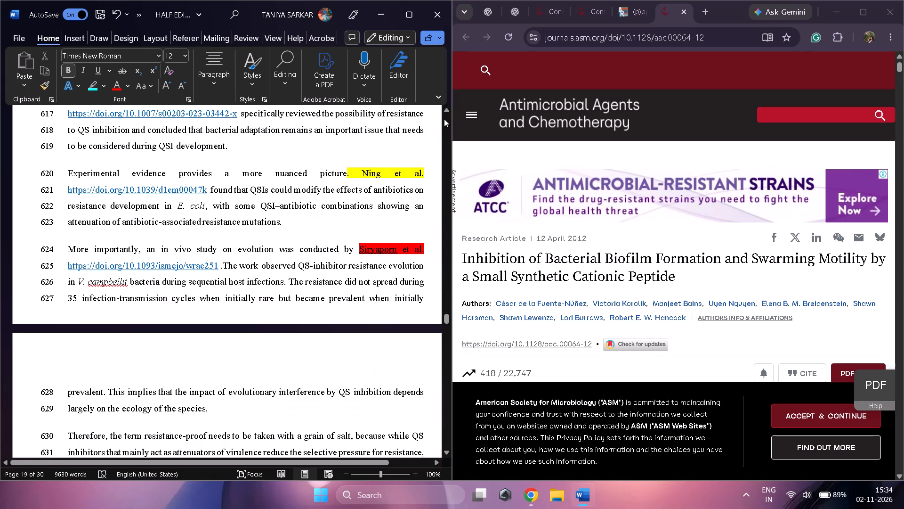
{"action": "left_click", "coordinate": [444, 119]}
{"action": "left_click", "coordinate": [444, 119]}
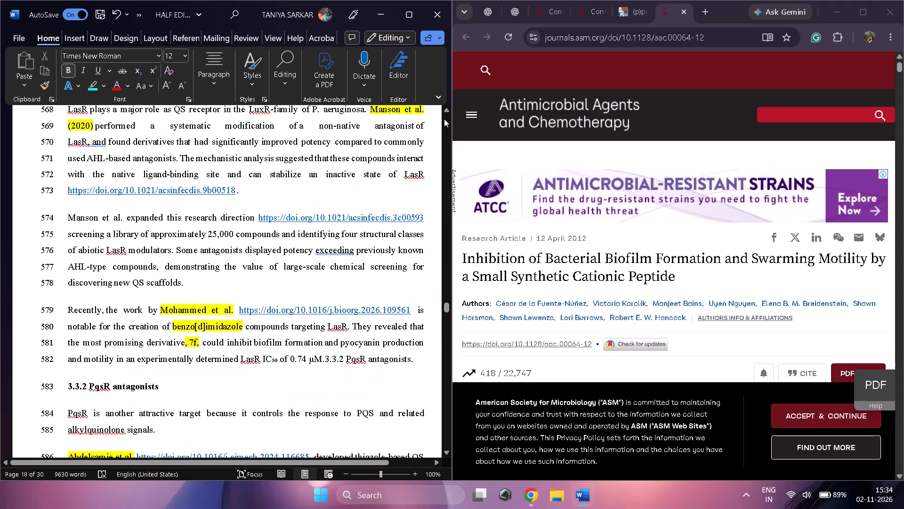
{"action": "left_click", "coordinate": [444, 119]}
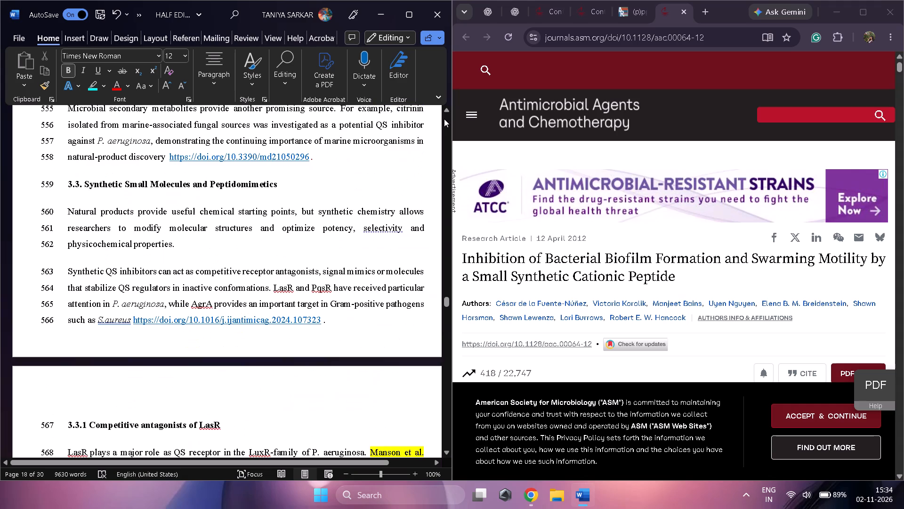
{"action": "left_click", "coordinate": [444, 119]}
{"action": "left_click", "coordinate": [444, 119]}
{"action": "triple_click", "coordinate": [444, 119]}
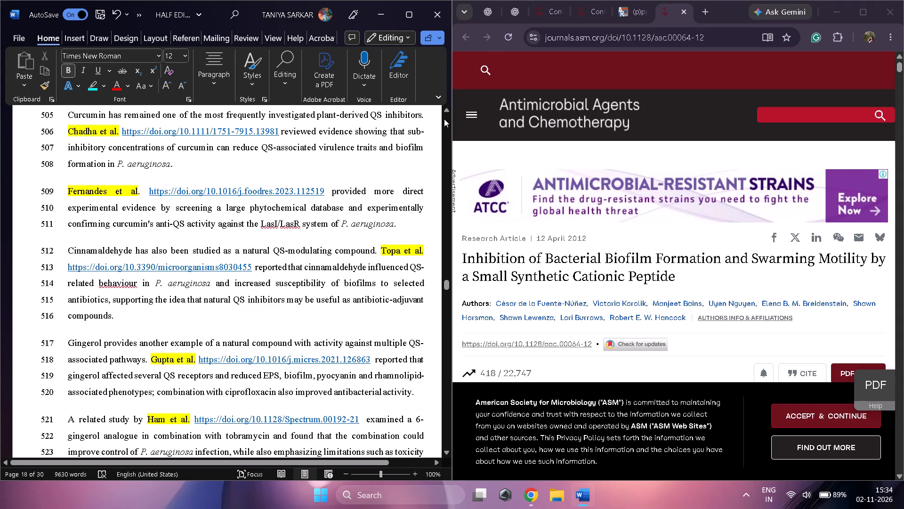
{"action": "triple_click", "coordinate": [444, 119]}
{"action": "triple_click", "coordinate": [444, 119]}
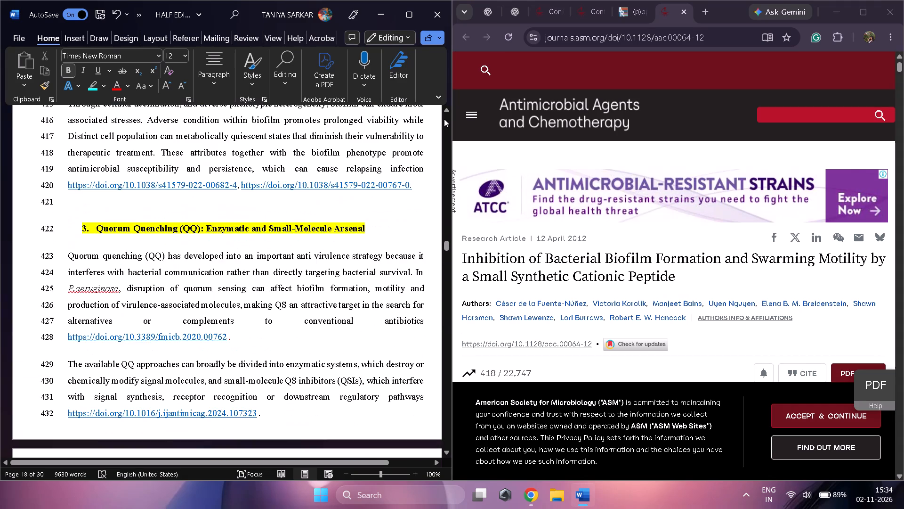
{"action": "triple_click", "coordinate": [444, 119]}
{"action": "triple_click", "coordinate": [444, 119]}
{"action": "triple_click", "coordinate": [444, 119]}
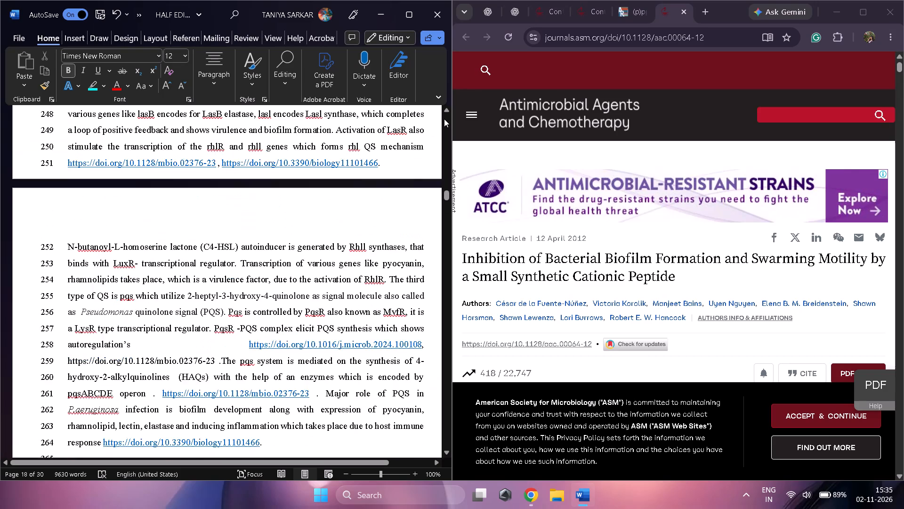
{"action": "triple_click", "coordinate": [444, 119]}
{"action": "triple_click", "coordinate": [444, 119]}
{"action": "triple_click", "coordinate": [444, 119]}
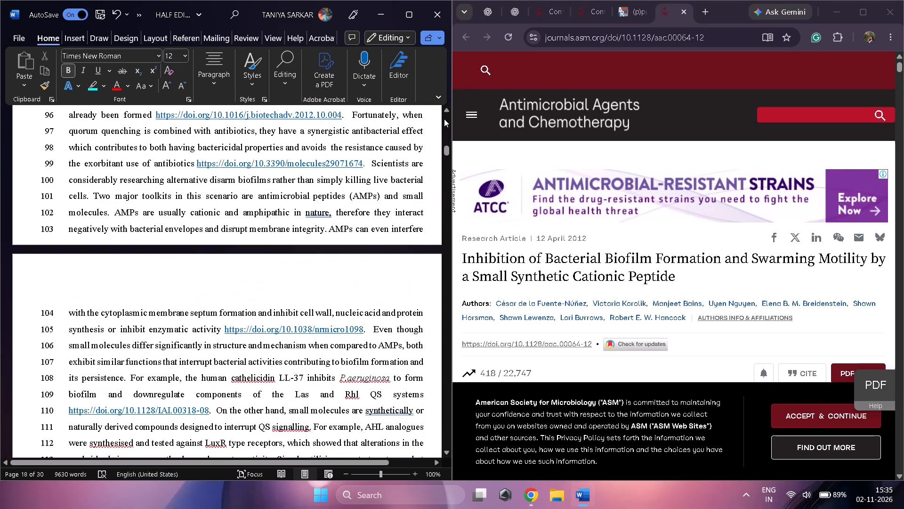
{"action": "triple_click", "coordinate": [444, 119]}
{"action": "double_click", "coordinate": [444, 119]}
{"action": "left_click_drag", "start_coordinate": [444, 119], "coordinate": [446, 146]}
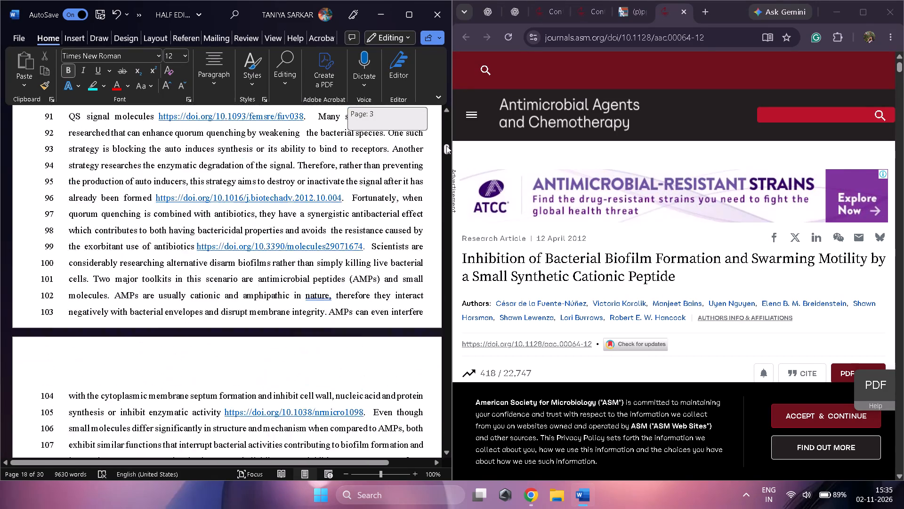
{"action": "left_click_drag", "start_coordinate": [446, 146], "coordinate": [446, 157]}
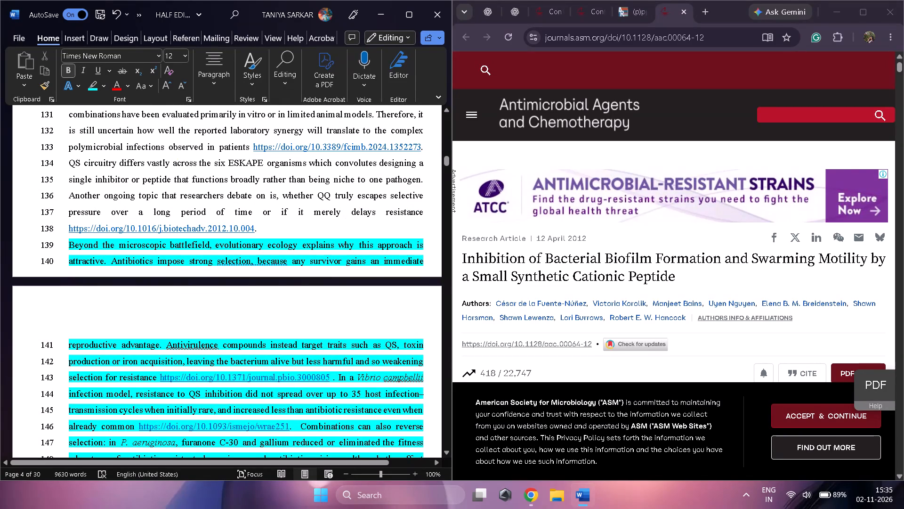
{"action": "double_click", "coordinate": [445, 453]}
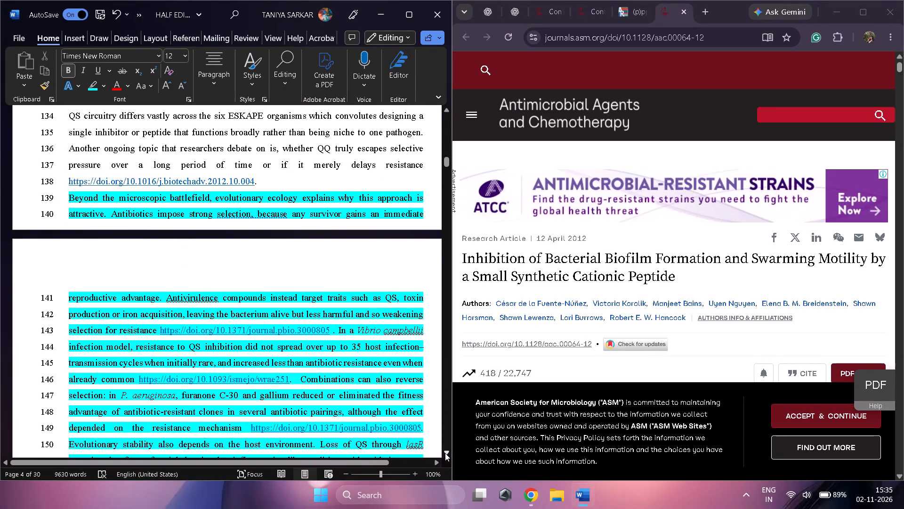
{"action": "triple_click", "coordinate": [445, 453]}
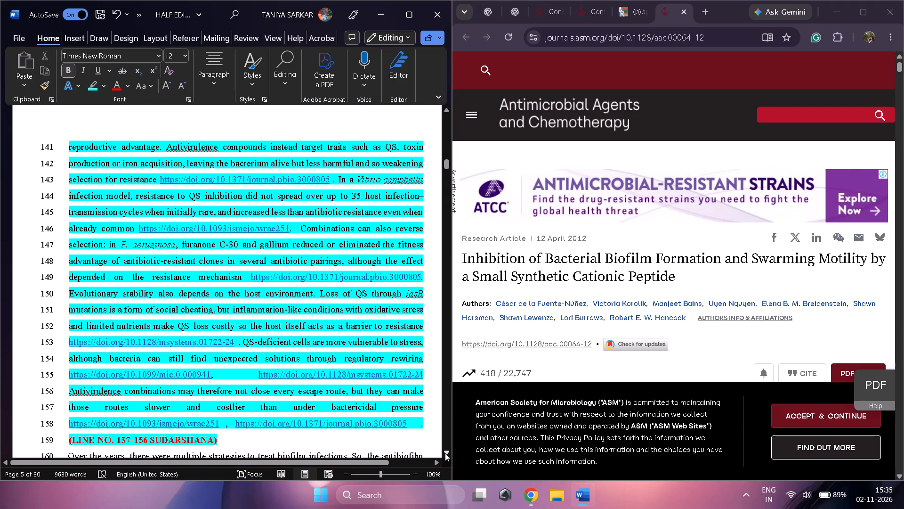
{"action": "double_click", "coordinate": [445, 453]}
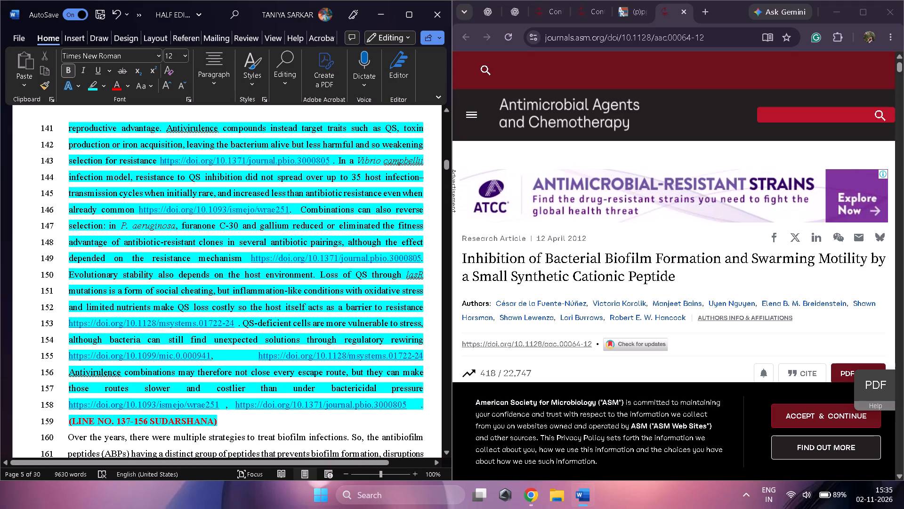
Remove the space after the comma between the two reference links at line 155.
{"action": "left_click", "coordinate": [254, 355]}
{"action": "key", "text": "BackSpace"}
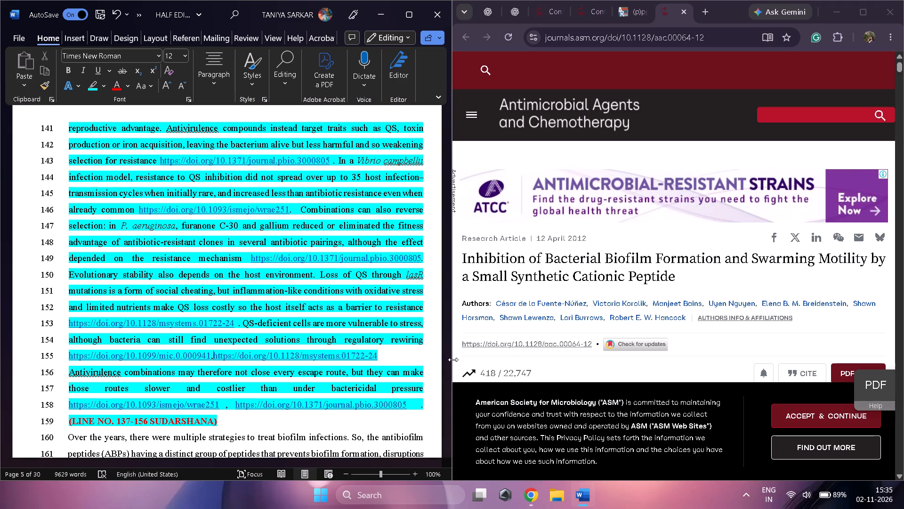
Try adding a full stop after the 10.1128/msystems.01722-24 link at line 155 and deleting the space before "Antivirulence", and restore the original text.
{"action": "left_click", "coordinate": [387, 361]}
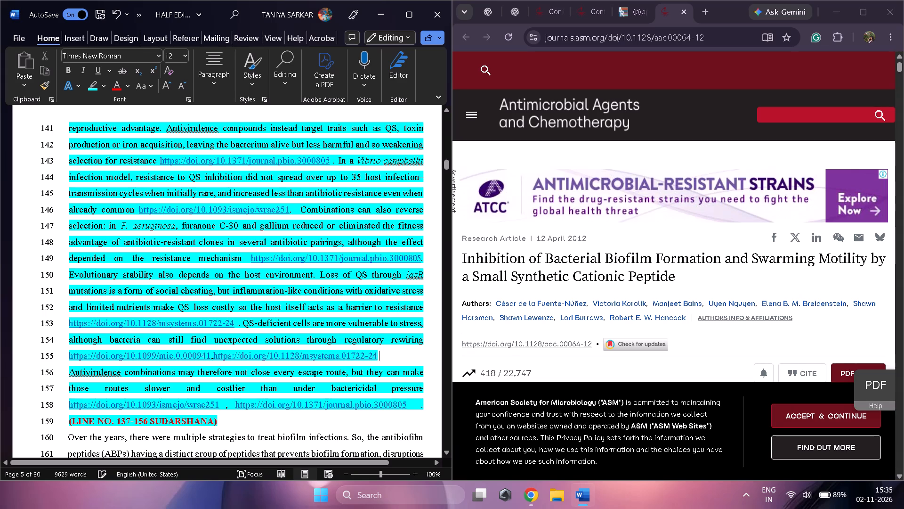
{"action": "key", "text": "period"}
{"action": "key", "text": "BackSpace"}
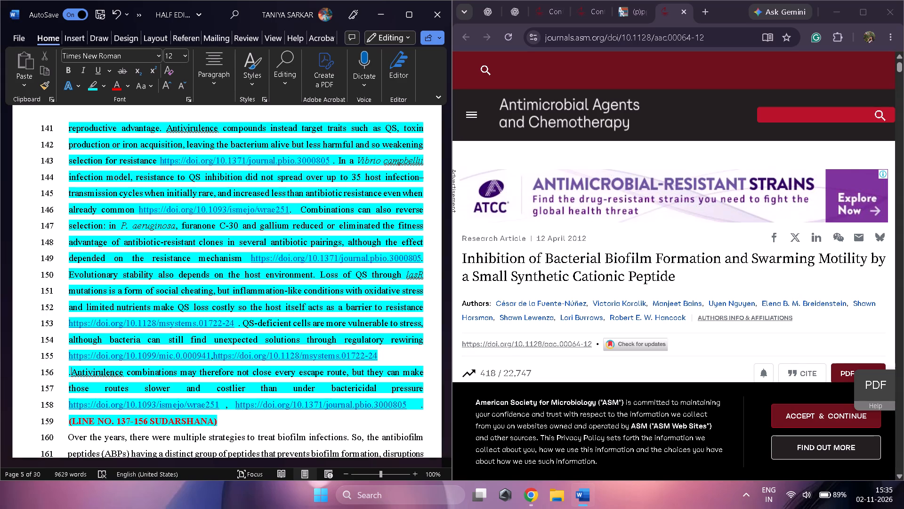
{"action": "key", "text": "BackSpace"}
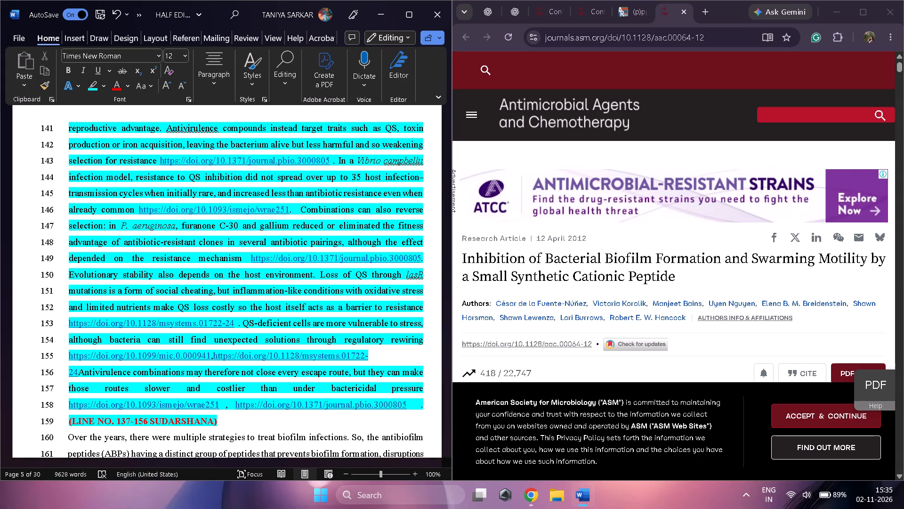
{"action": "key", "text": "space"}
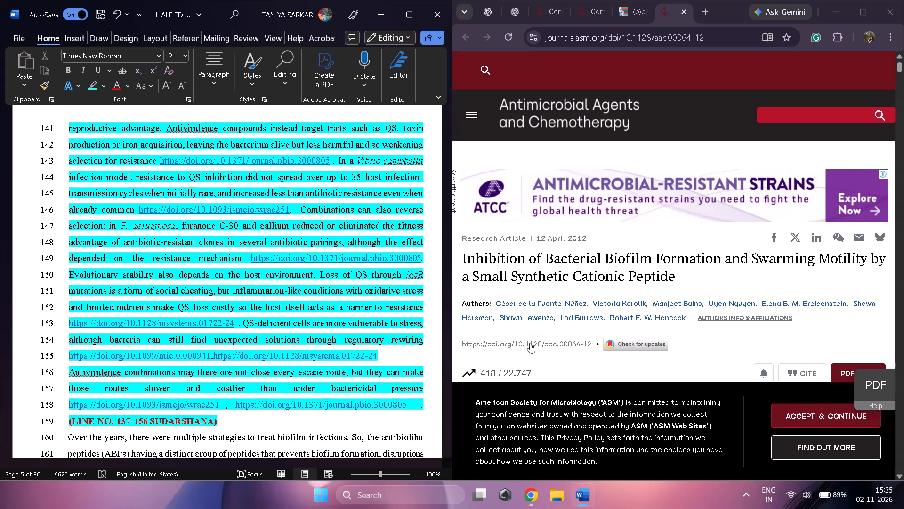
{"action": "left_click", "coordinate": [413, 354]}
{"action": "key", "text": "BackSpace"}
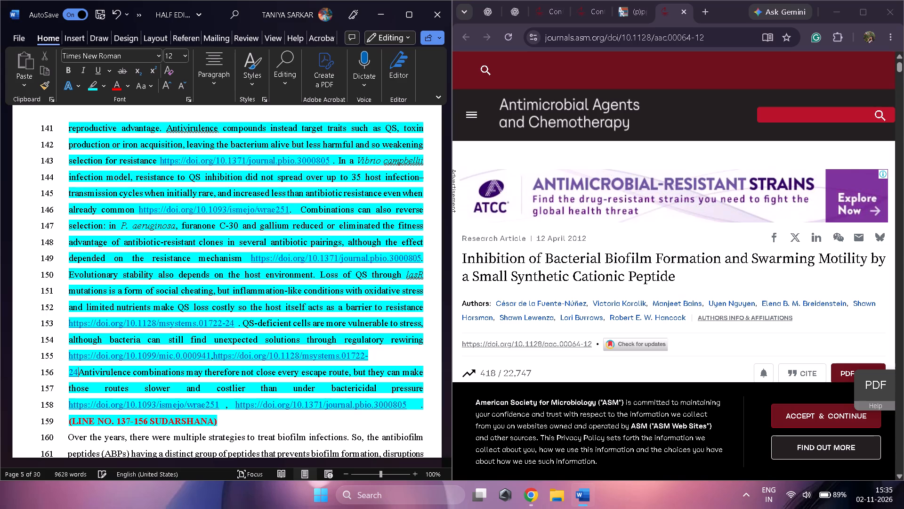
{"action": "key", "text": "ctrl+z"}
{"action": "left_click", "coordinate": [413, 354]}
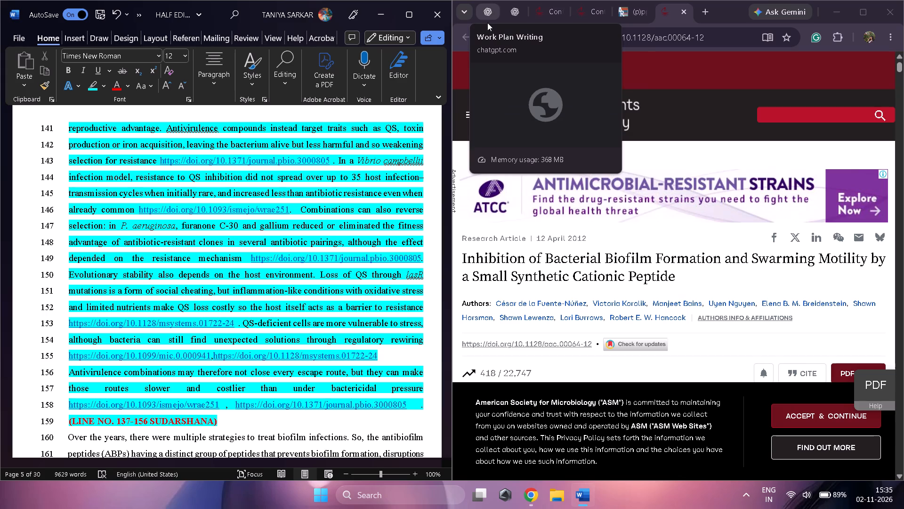
Minimize the manuscript window and open the Kuro app from the hidden system tray icons.
{"action": "left_click", "coordinate": [378, 11]}
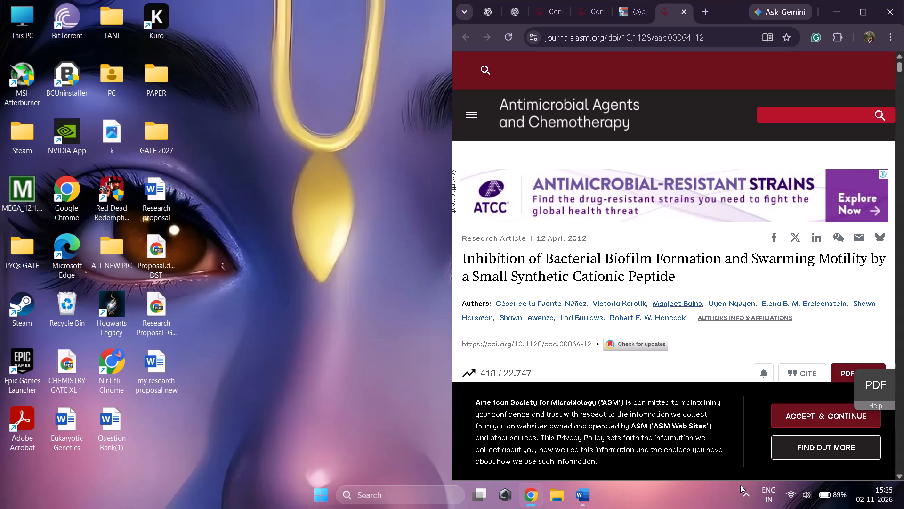
{"action": "left_click", "coordinate": [746, 497]}
{"action": "left_click", "coordinate": [693, 438]}
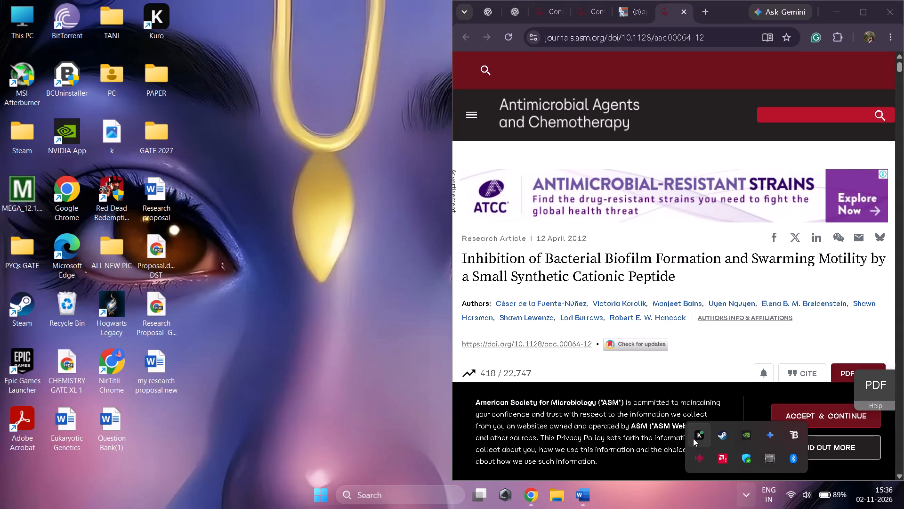